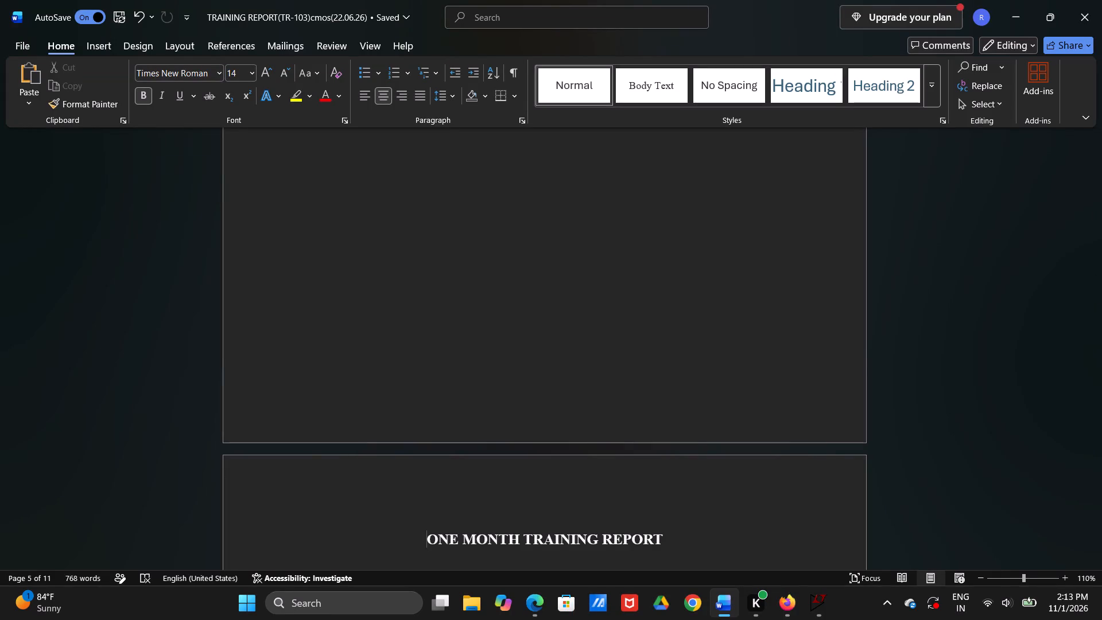
Search Windows for "what" to find the WhatsApp app.
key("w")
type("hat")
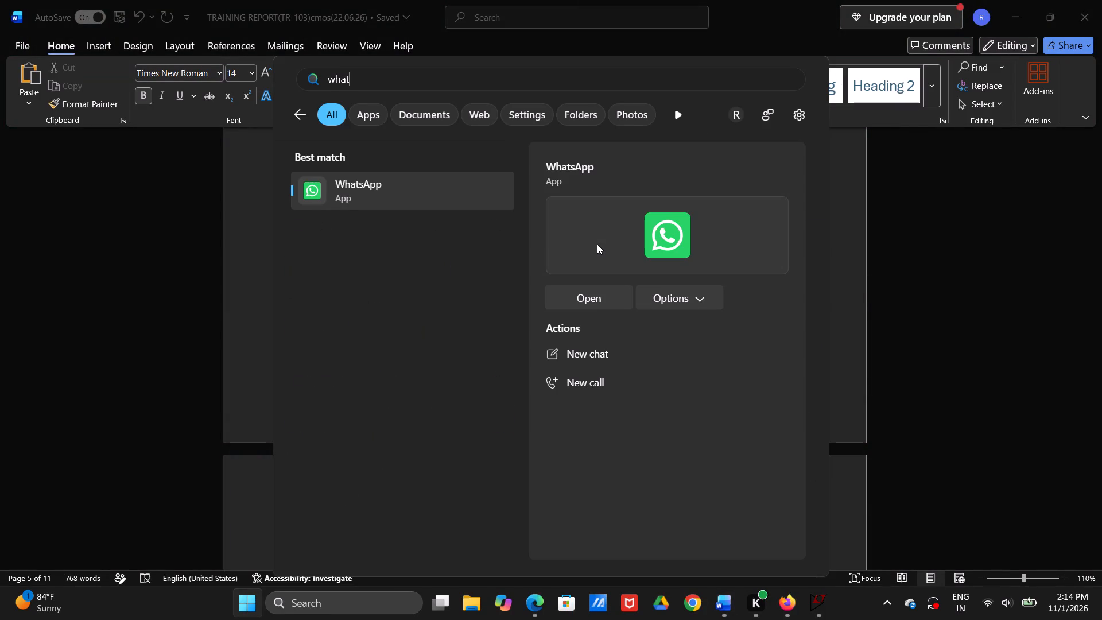
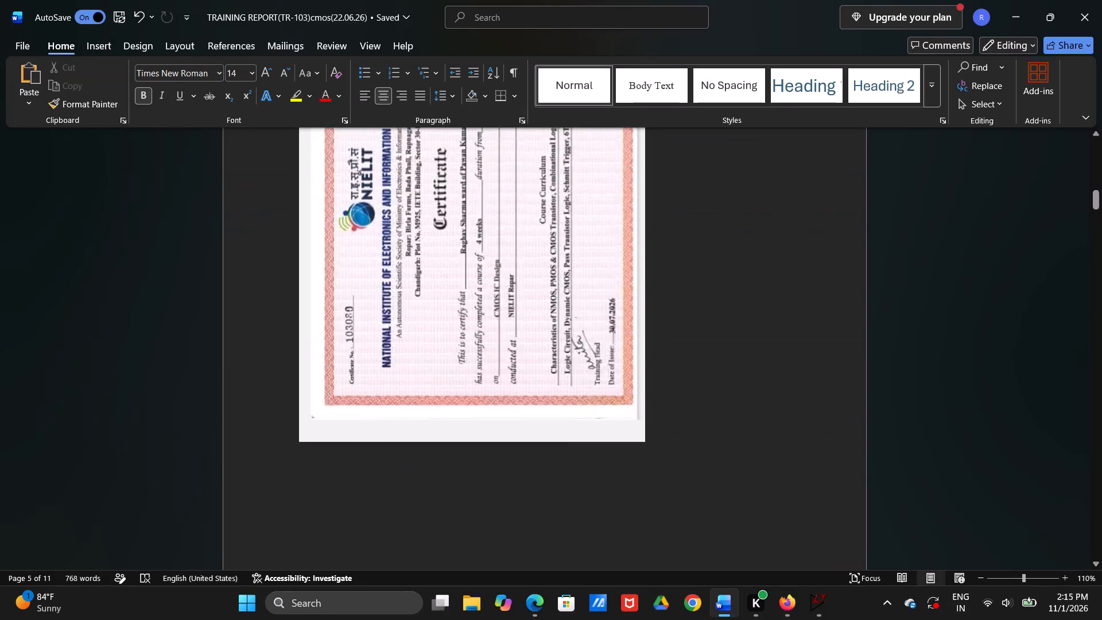
Examine the scanned NIELIT certificate image and the pages around it in the training report.
scroll(273, 561, "up", 1)
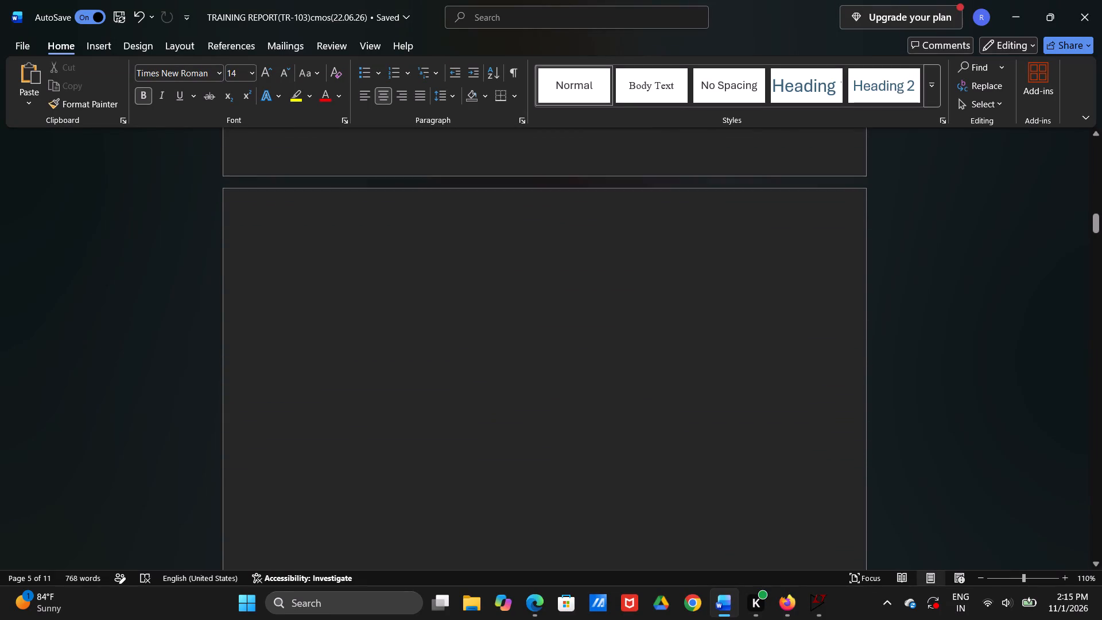
scroll(273, 561, "up", 2)
scroll(273, 561, "down", 1)
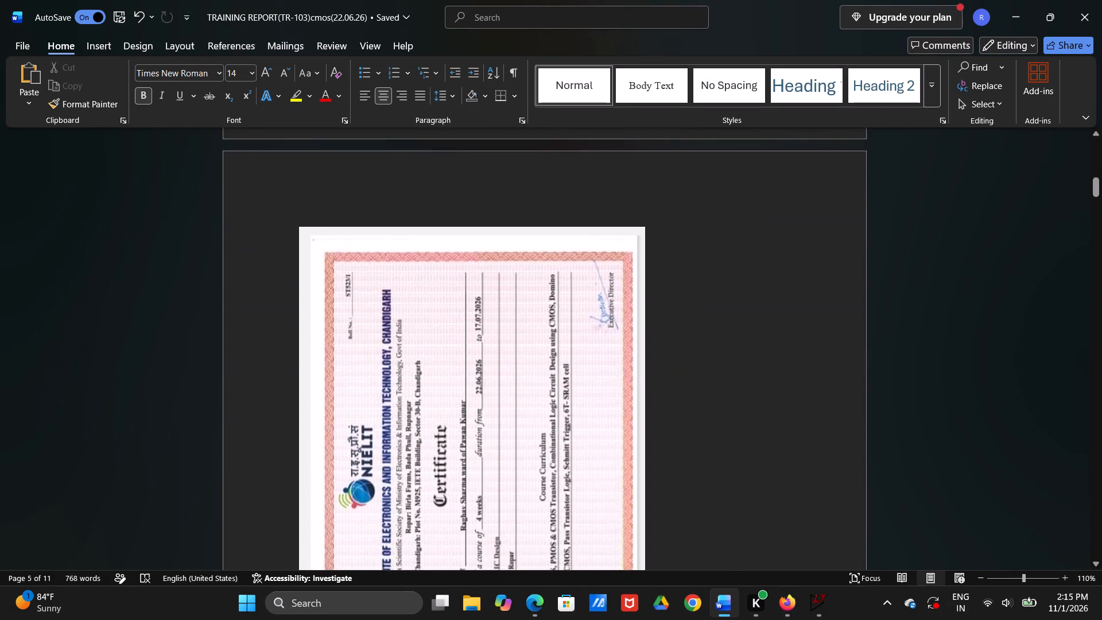
scroll(273, 561, "down", 1)
scroll(185, 619, "down", 3)
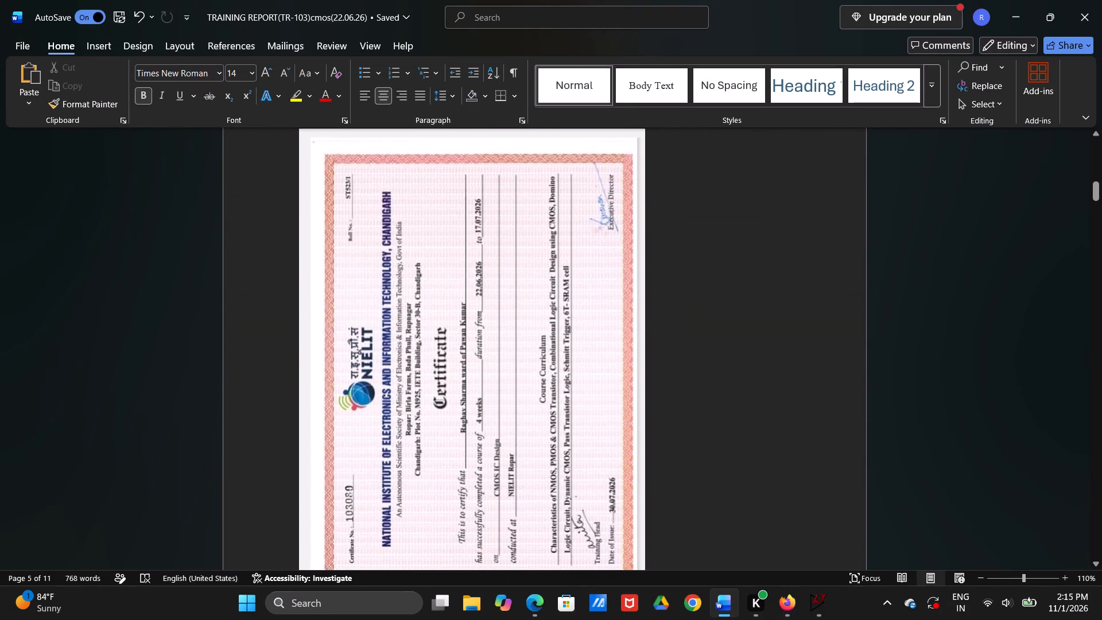
scroll(244, 462, "down", 1)
left_click(385, 382)
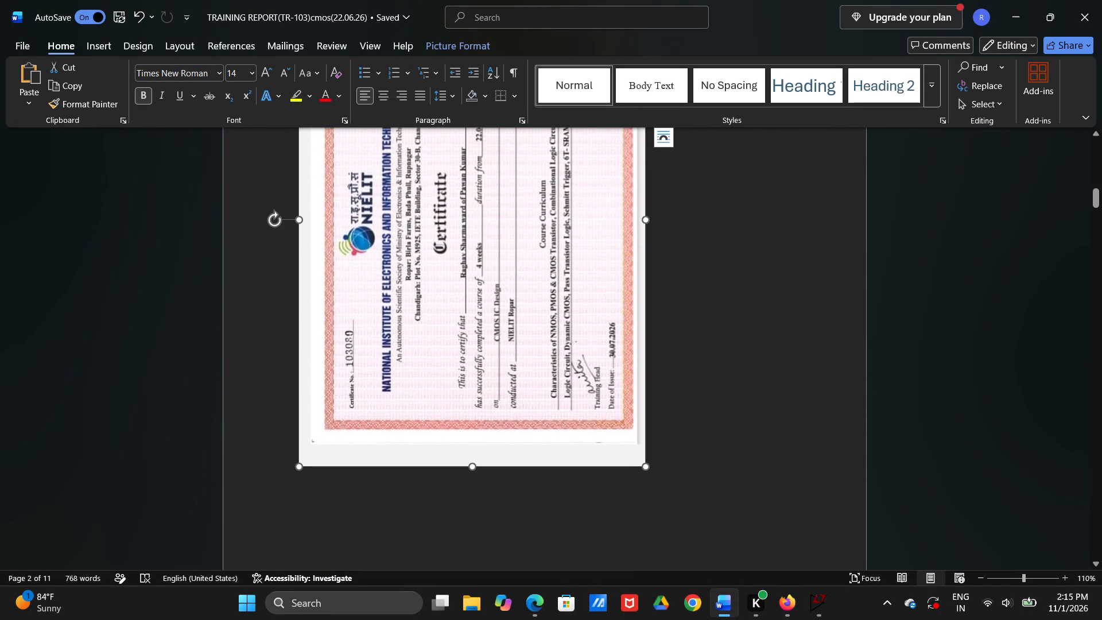
scroll(663, 427, "down", 1)
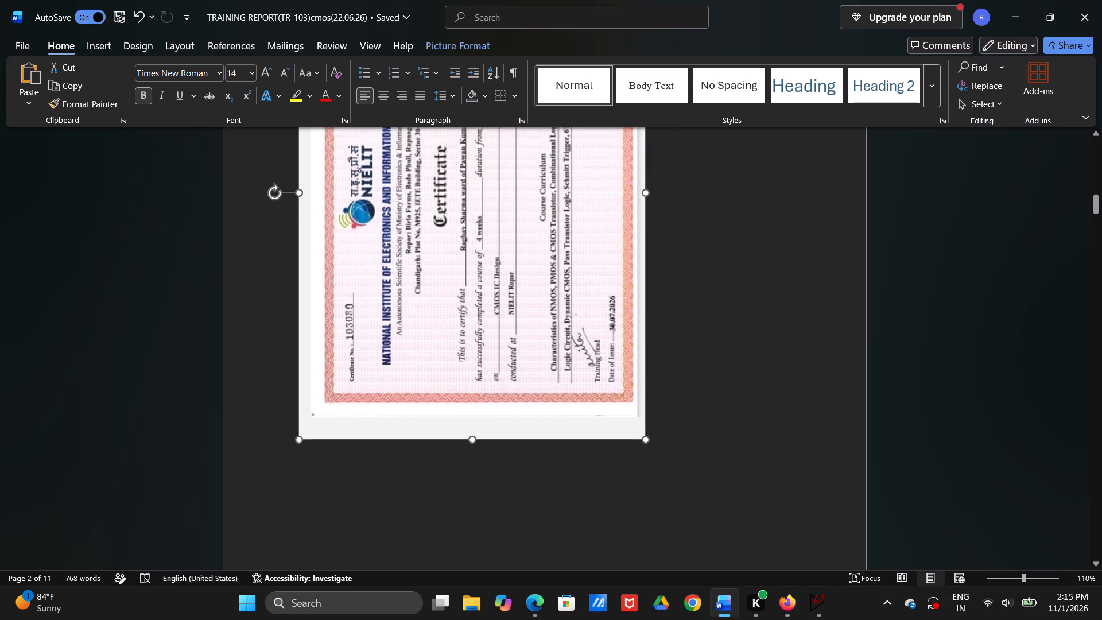
Remove the empty line between the ONE MONTH TRAINING REPORT title and the PMOS Transistor explanation heading.
scroll(663, 427, "down", 6)
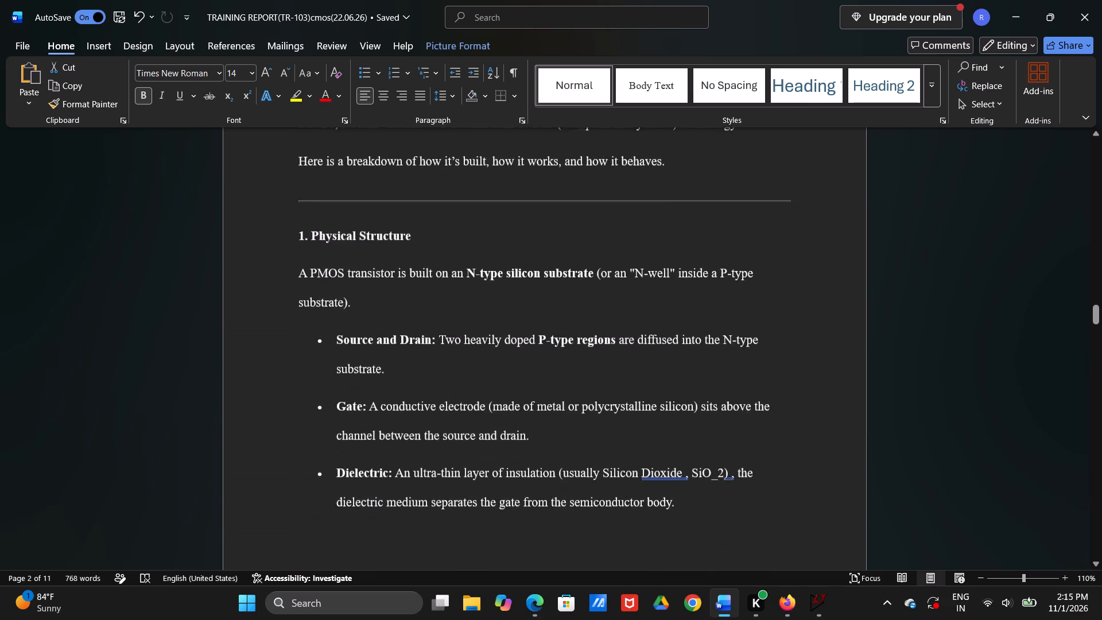
scroll(663, 427, "down", 2)
scroll(663, 427, "up", 1)
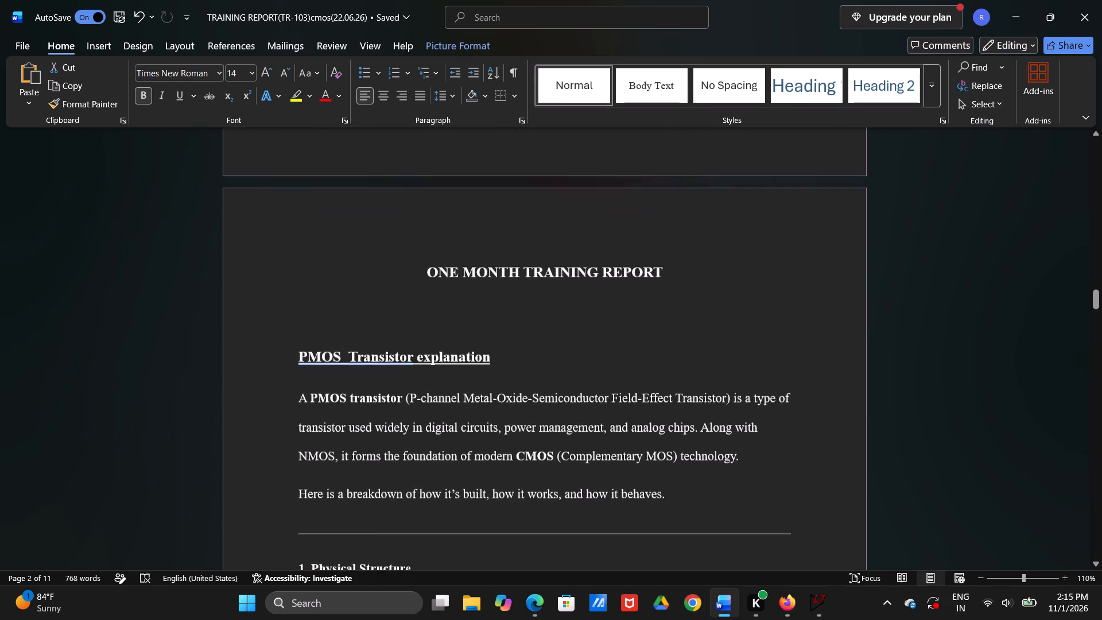
scroll(663, 427, "down", 1)
left_click(296, 268)
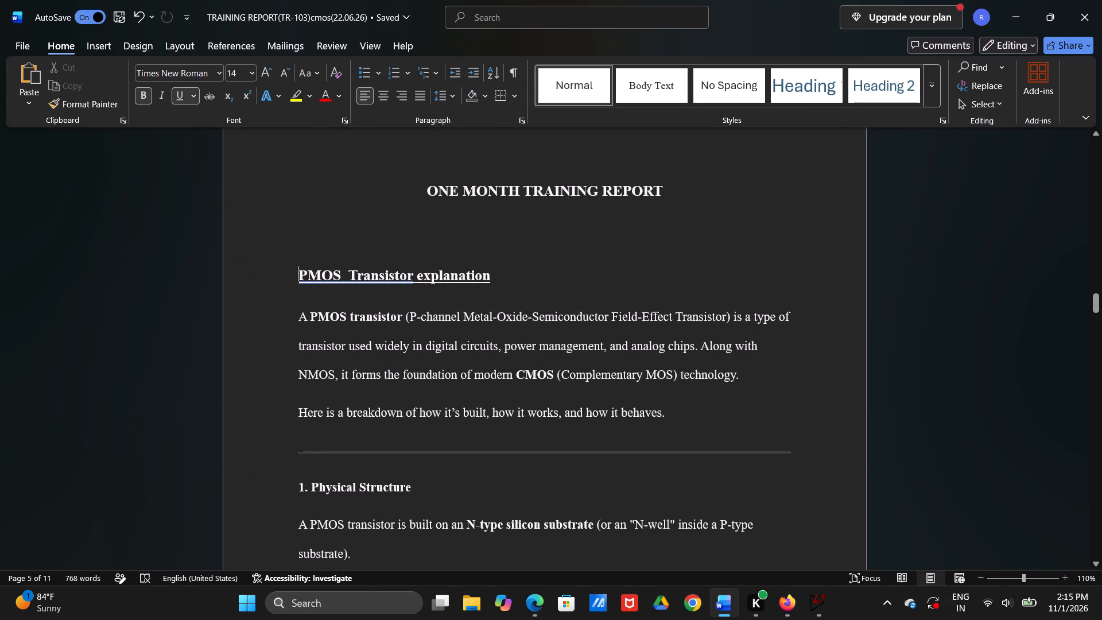
key("BackSpace")
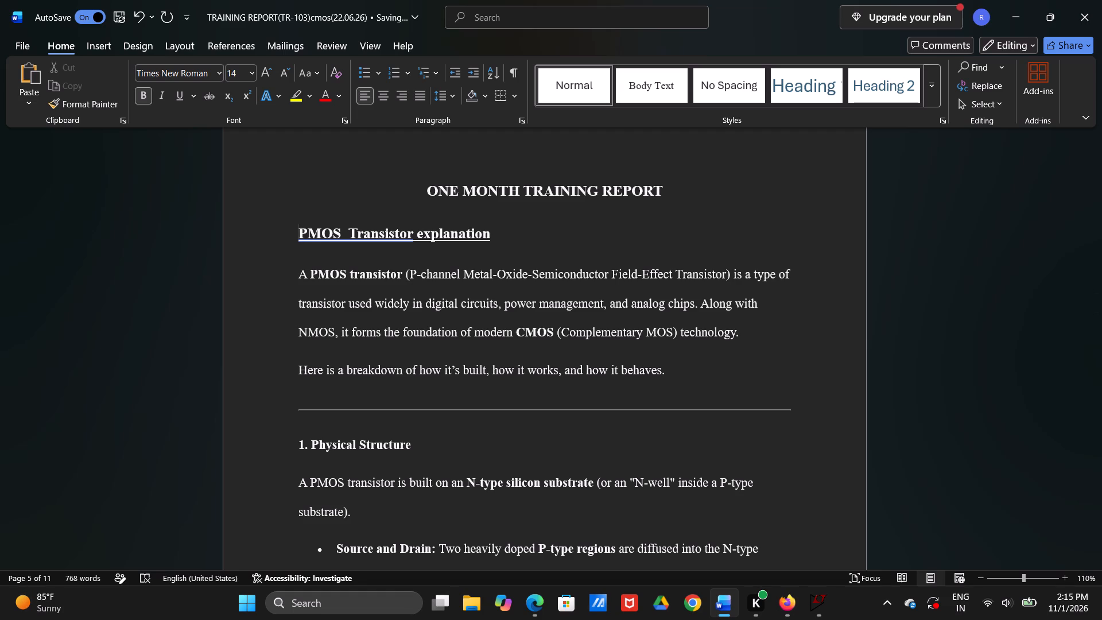
Insert an empty line before the "2. How It Works (The Operating Principle)" heading to push it onto the next page.
scroll(296, 268, "down", 3)
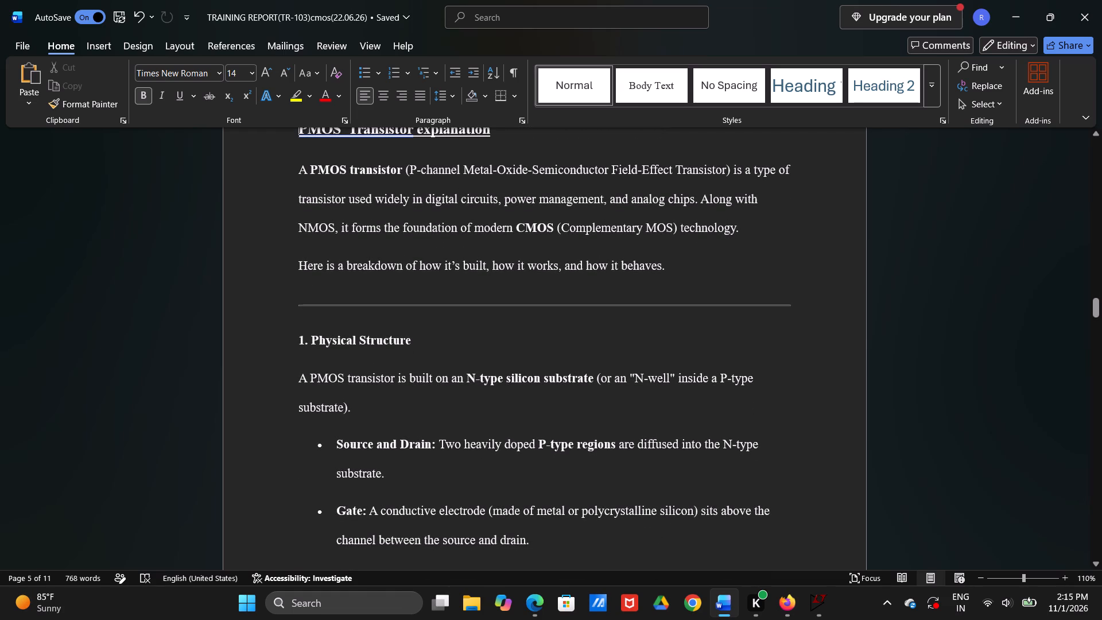
scroll(296, 268, "down", 2)
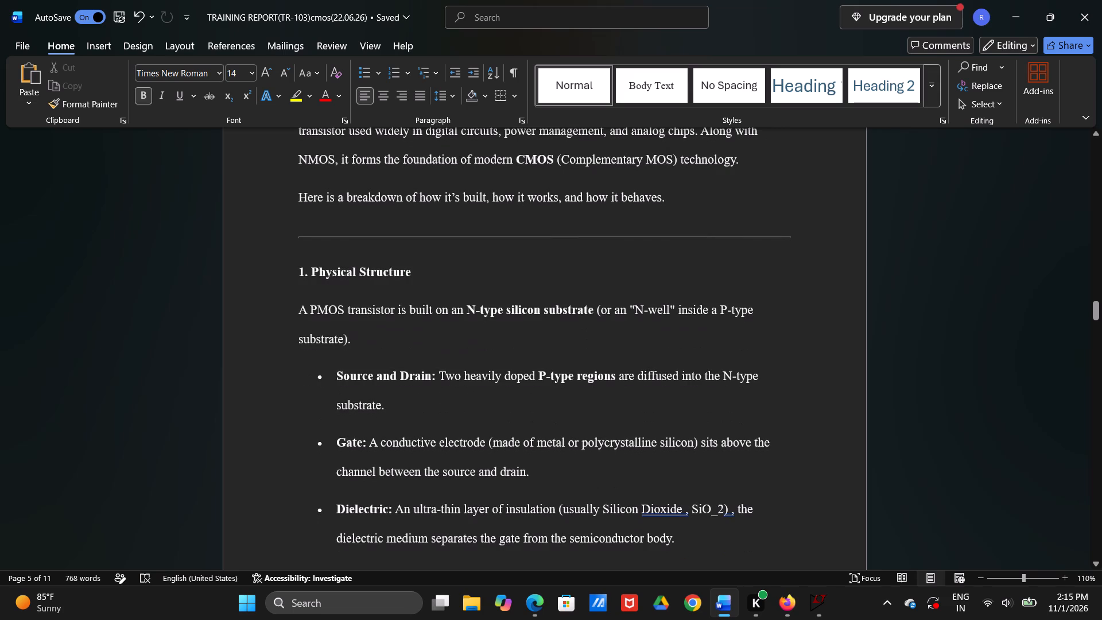
scroll(296, 268, "down", 2)
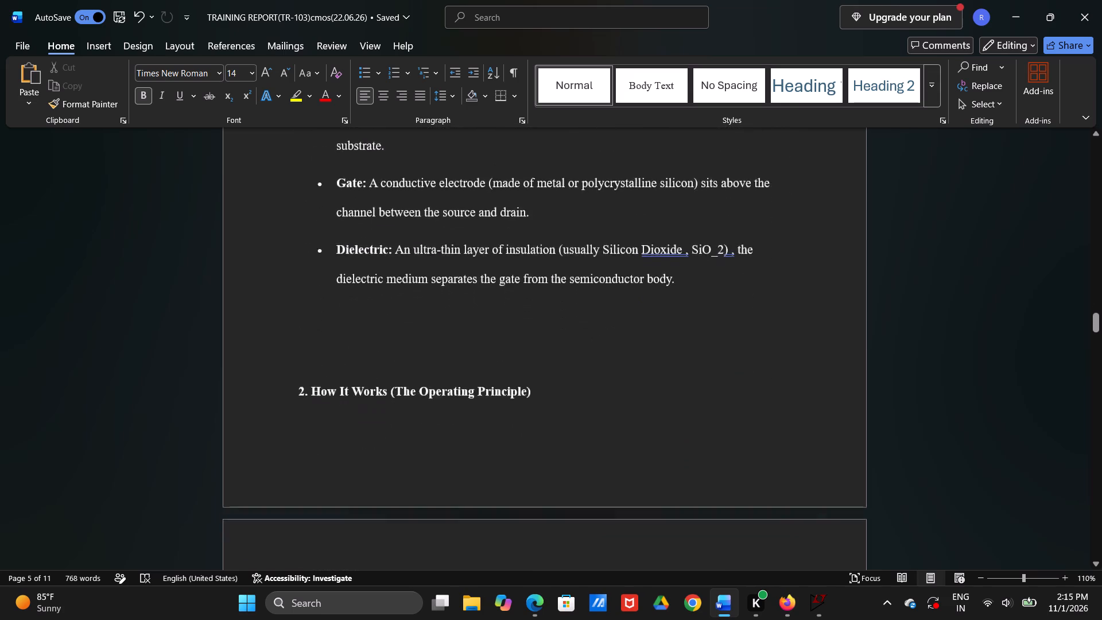
scroll(296, 268, "down", 1)
left_click(296, 312)
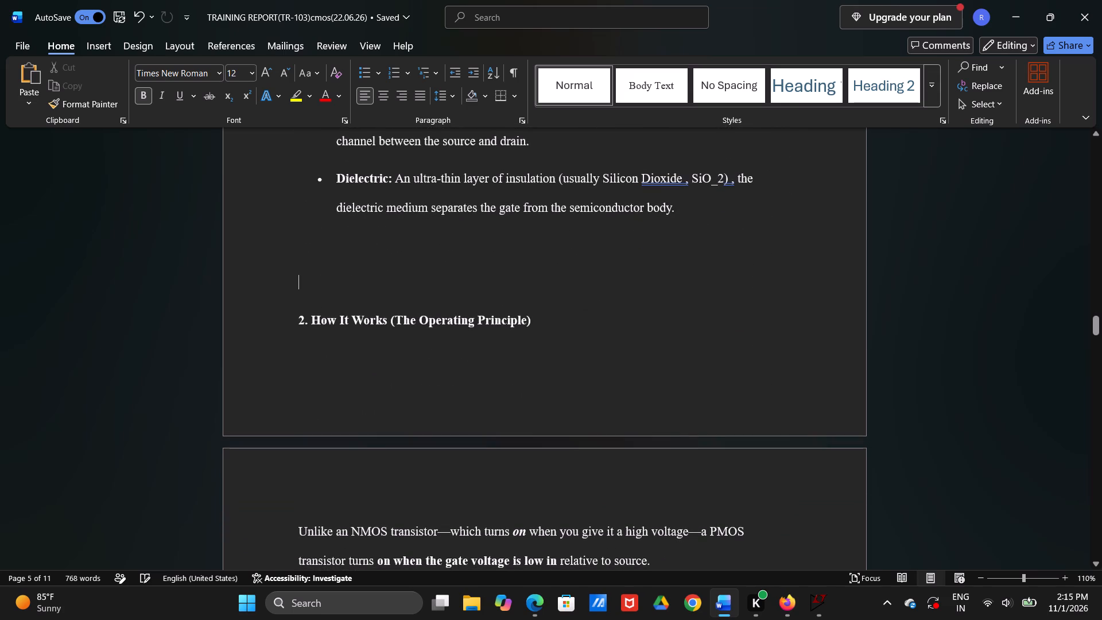
key("Right")
key("Down")
key("Up")
key("Return")
Turn the "OFF" State (High Gate Voltage) and "ON" State (Low Gate Voltage) subheadings into bulleted items.
scroll(296, 312, "down", 1)
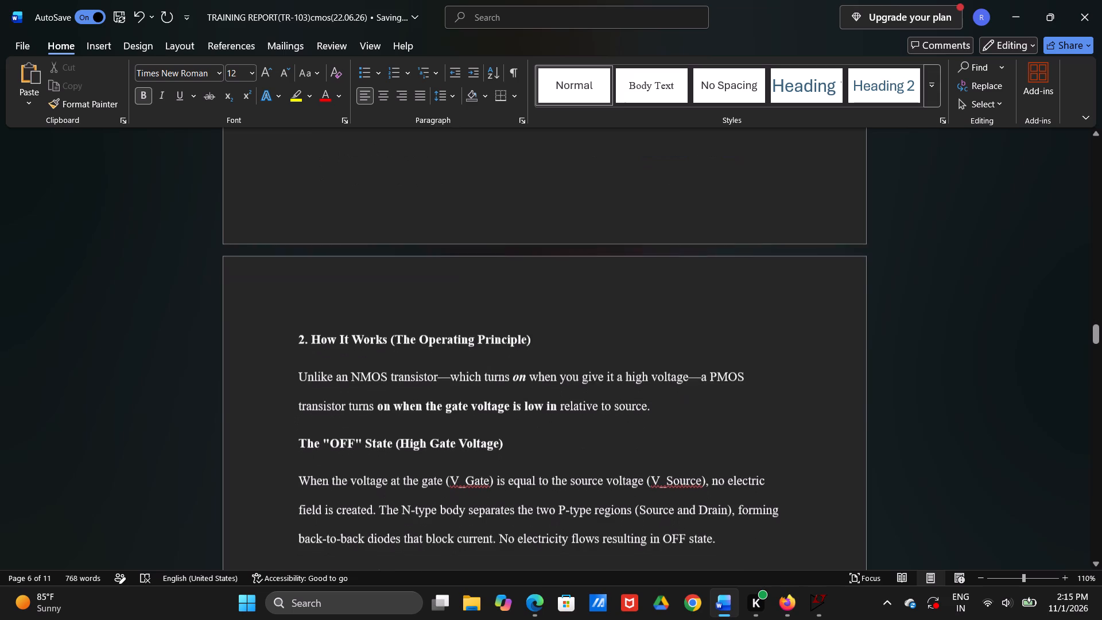
scroll(296, 312, "down", 2)
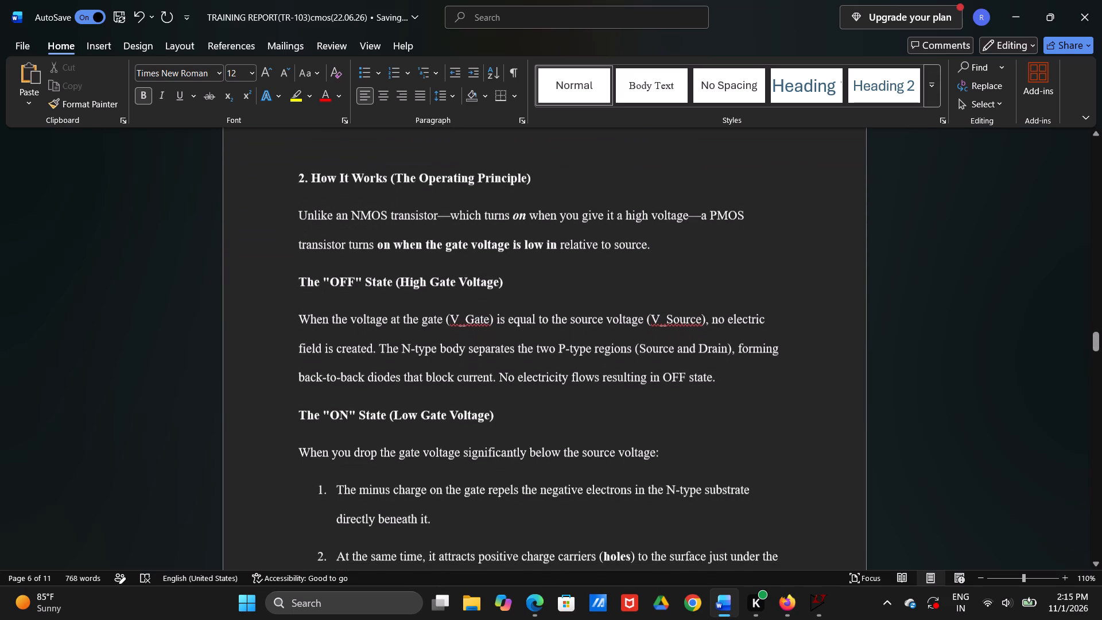
scroll(296, 312, "down", 1)
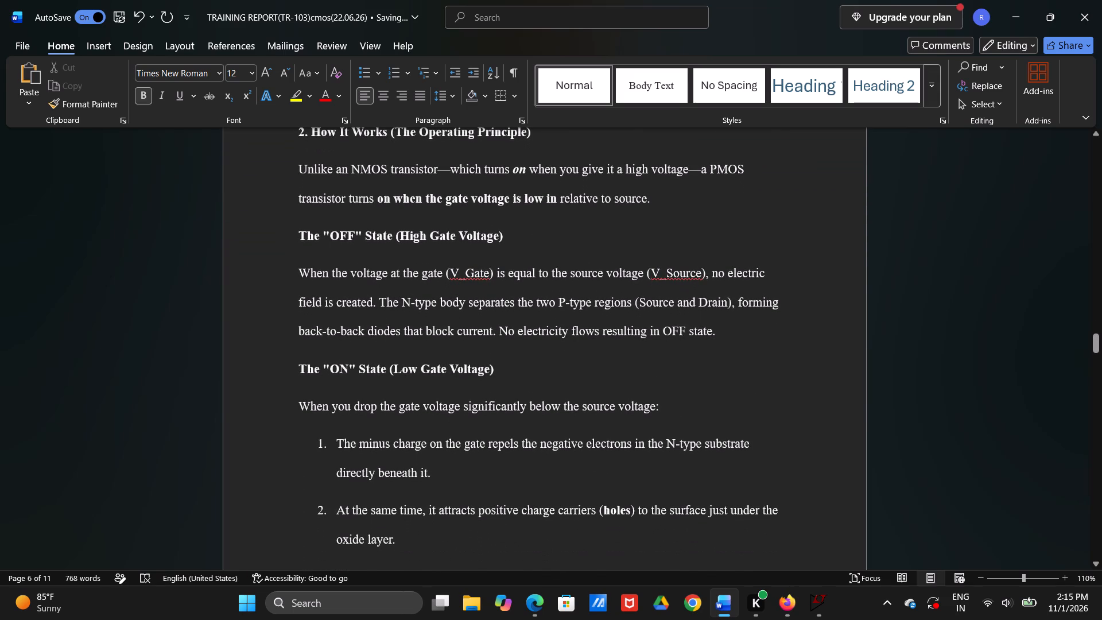
scroll(296, 312, "down", 1)
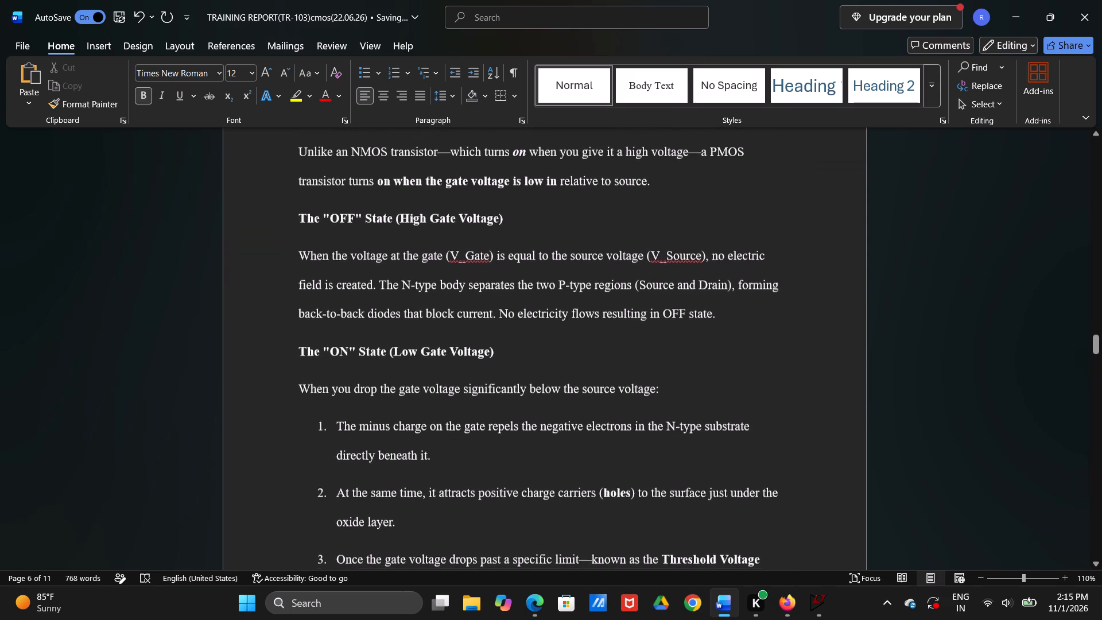
scroll(296, 312, "down", 1)
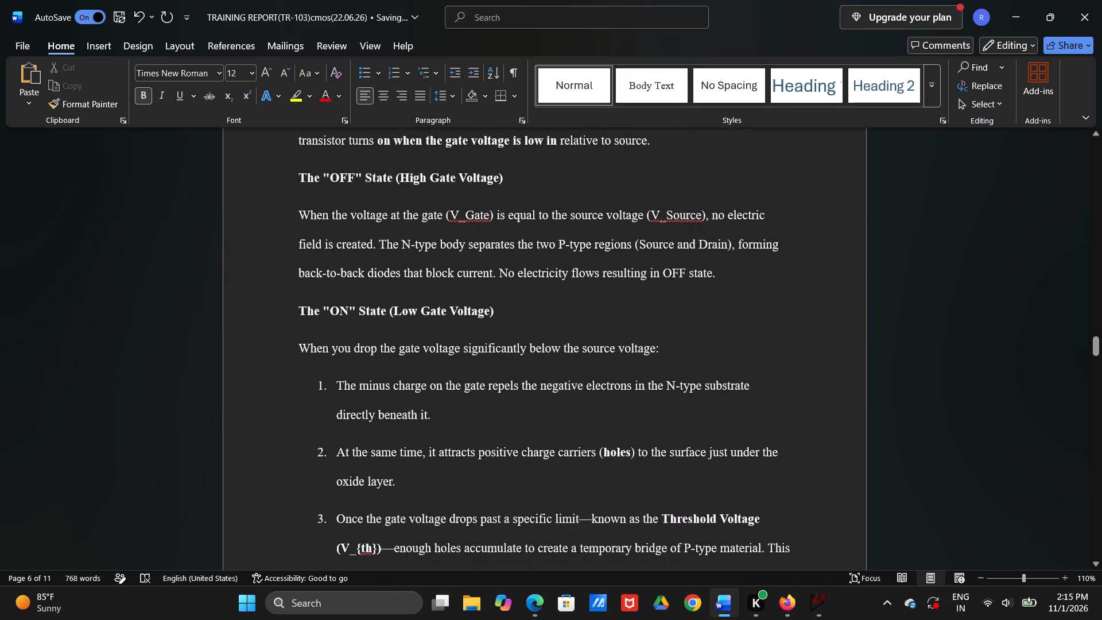
scroll(296, 312, "up", 1)
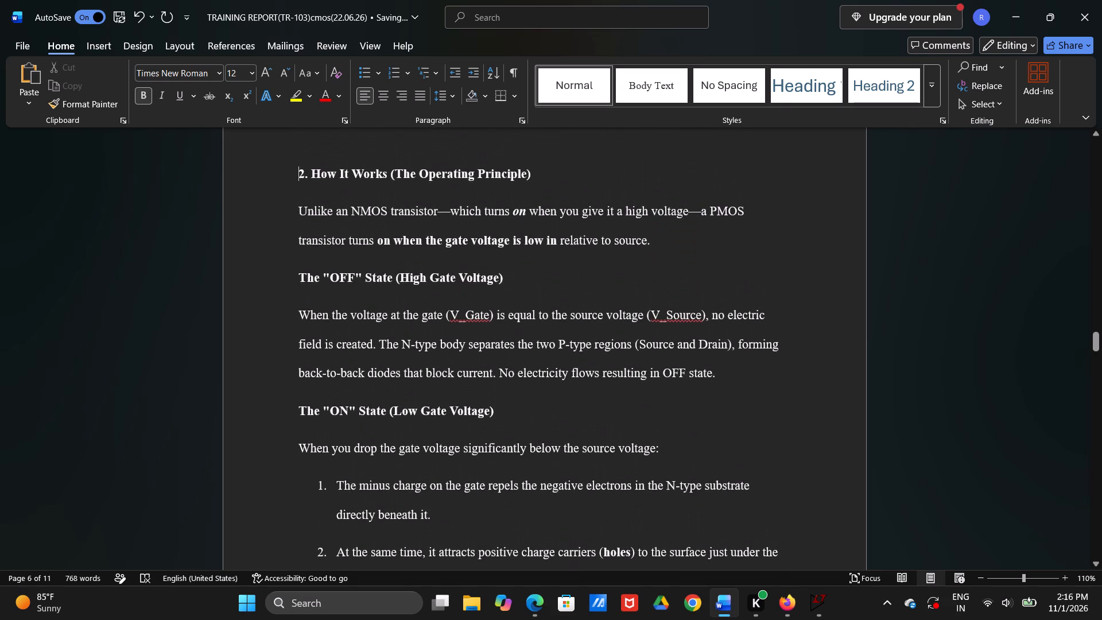
scroll(296, 312, "up", 1)
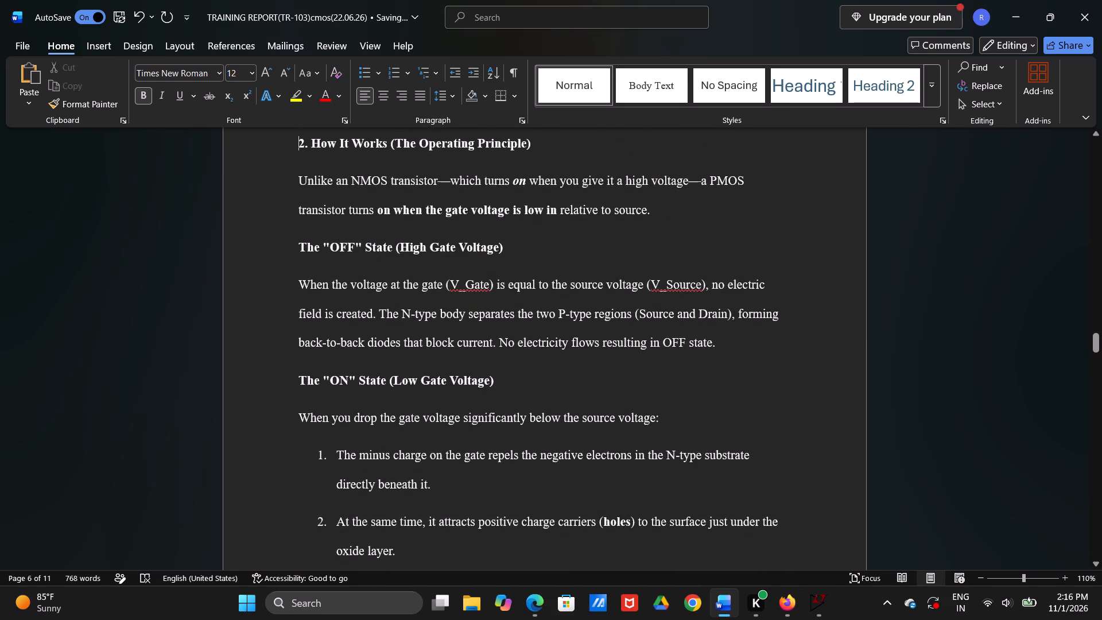
left_click_drag(306, 237, 292, 239)
left_click(292, 239)
left_click(368, 65)
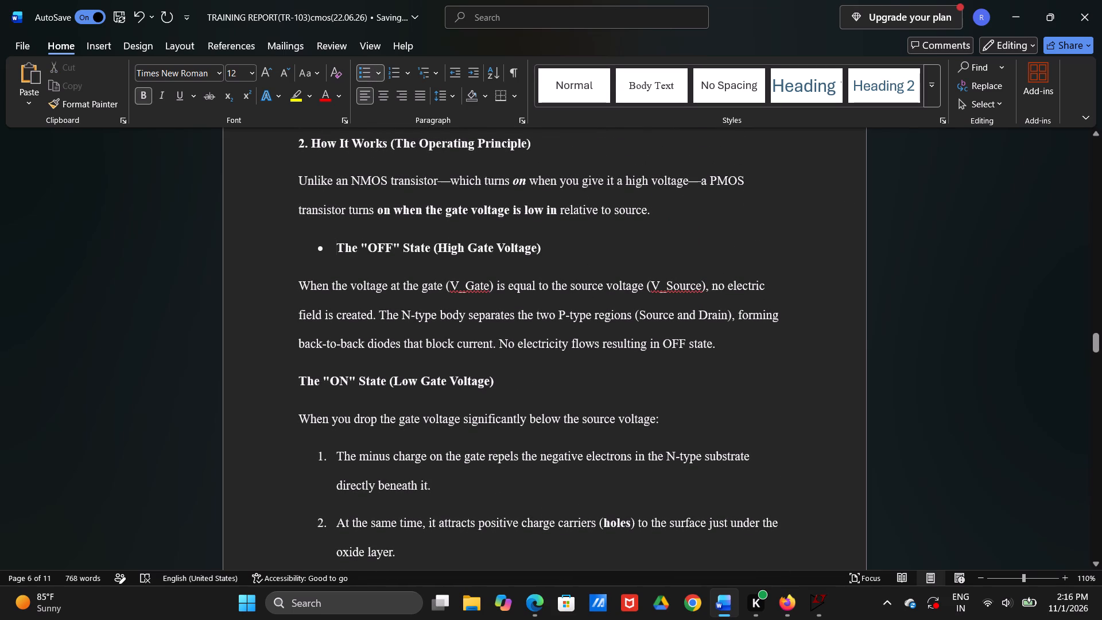
left_click(292, 385)
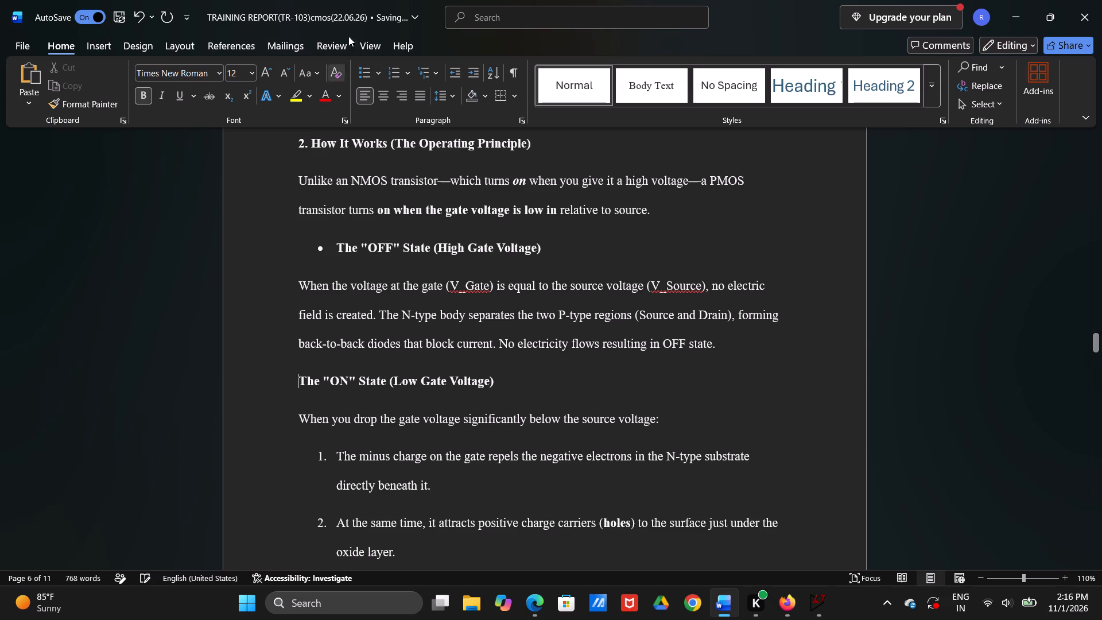
left_click(362, 72)
Review the layout of the operating principle section, from its heading through the numbered "ON" state list.
scroll(408, 323, "down", 2)
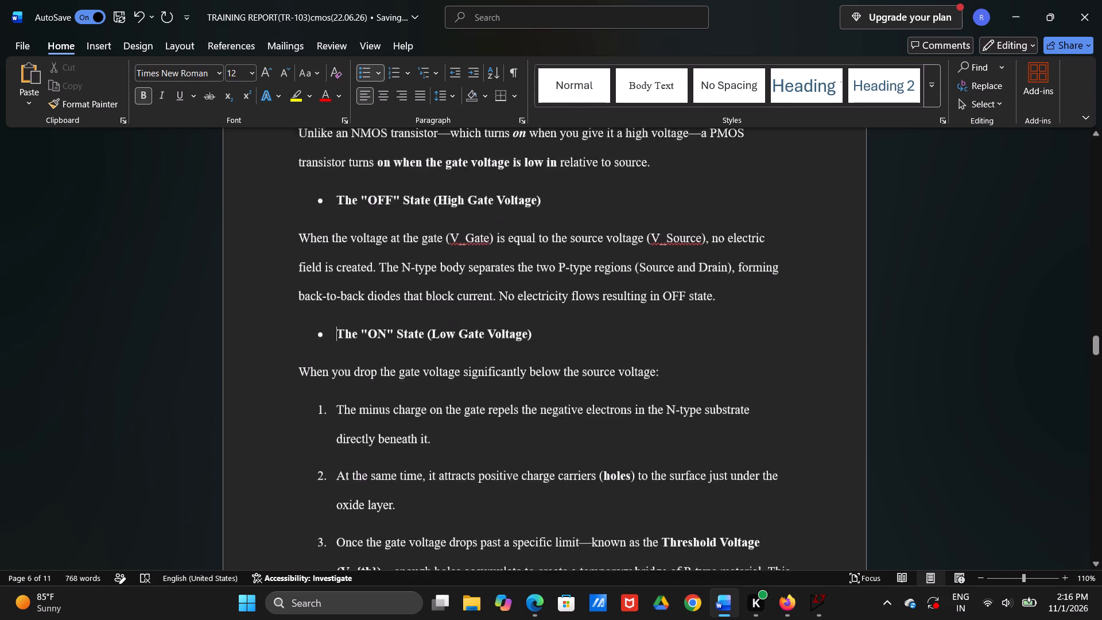
scroll(408, 323, "down", 1)
scroll(408, 323, "up", 1)
scroll(408, 323, "down", 1)
scroll(408, 323, "up", 1)
scroll(408, 323, "down", 1)
scroll(408, 323, "up", 5)
scroll(408, 323, "down", 1)
scroll(408, 323, "up", 1)
scroll(408, 323, "down", 1)
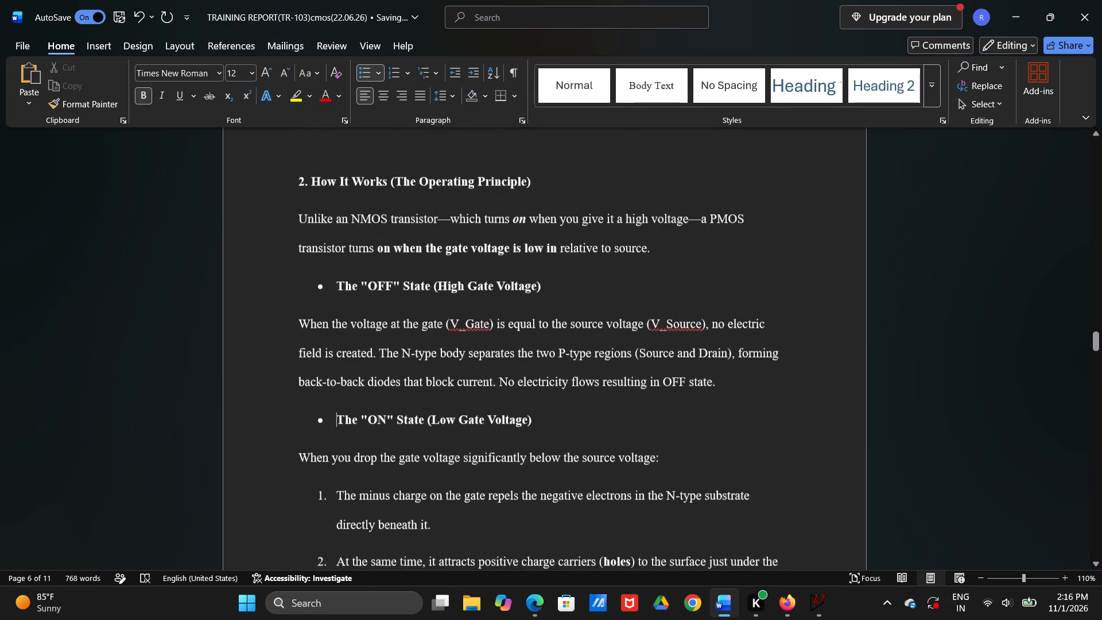
scroll(408, 323, "up", 1)
scroll(408, 323, "down", 1)
scroll(408, 323, "up", 1)
scroll(408, 323, "down", 3)
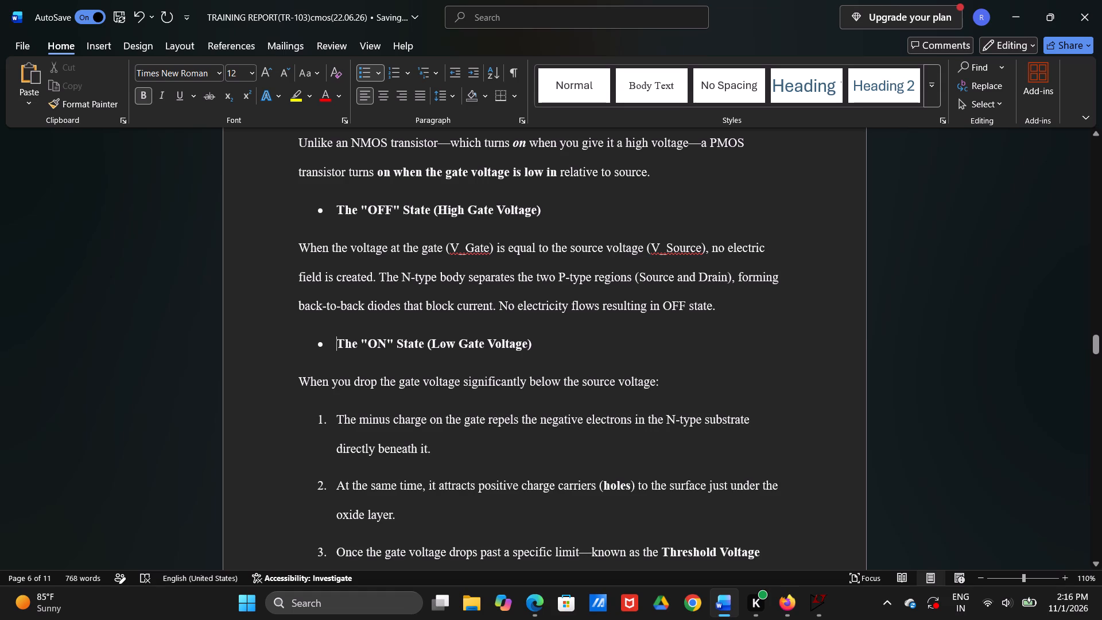
scroll(324, 388, "up", 1)
scroll(324, 388, "down", 3)
scroll(315, 387, "up", 1)
scroll(315, 387, "down", 1)
scroll(521, 370, "down", 2)
scroll(520, 371, "up", 1)
scroll(520, 371, "down", 2)
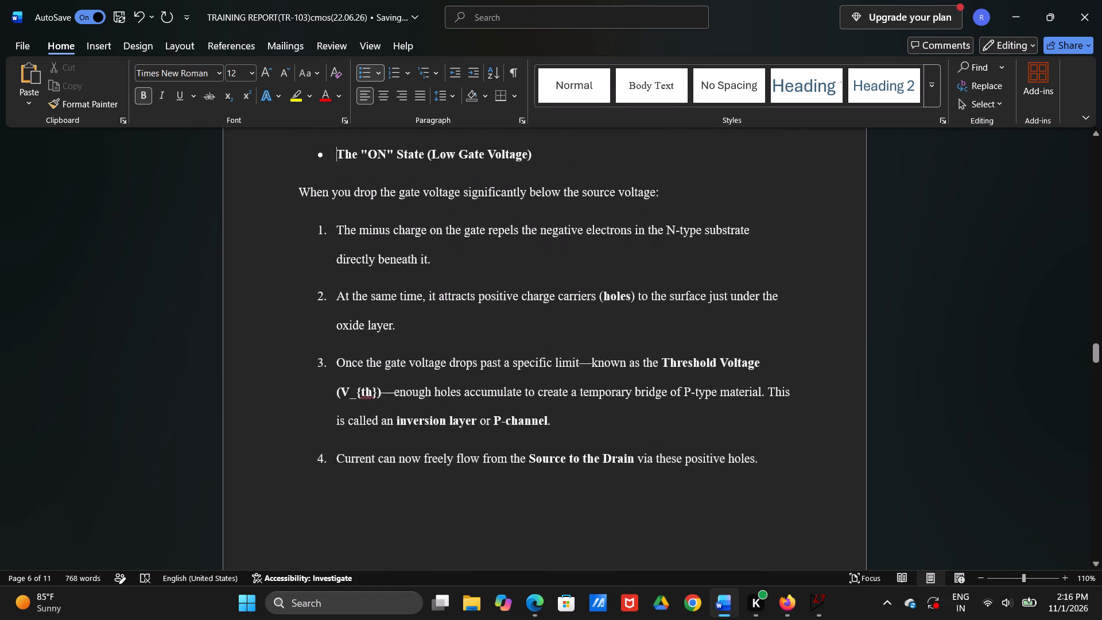
scroll(516, 371, "down", 1)
scroll(516, 371, "up", 1)
scroll(516, 371, "down", 3)
scroll(516, 371, "up", 1)
scroll(515, 371, "down", 1)
scroll(515, 371, "up", 1)
scroll(515, 371, "down", 1)
scroll(515, 371, "up", 1)
scroll(515, 371, "down", 3)
scroll(515, 371, "up", 1)
scroll(515, 371, "down", 1)
scroll(515, 371, "up", 1)
scroll(515, 371, "down", 1)
scroll(515, 371, "up", 1)
scroll(515, 371, "down", 1)
scroll(515, 371, "up", 2)
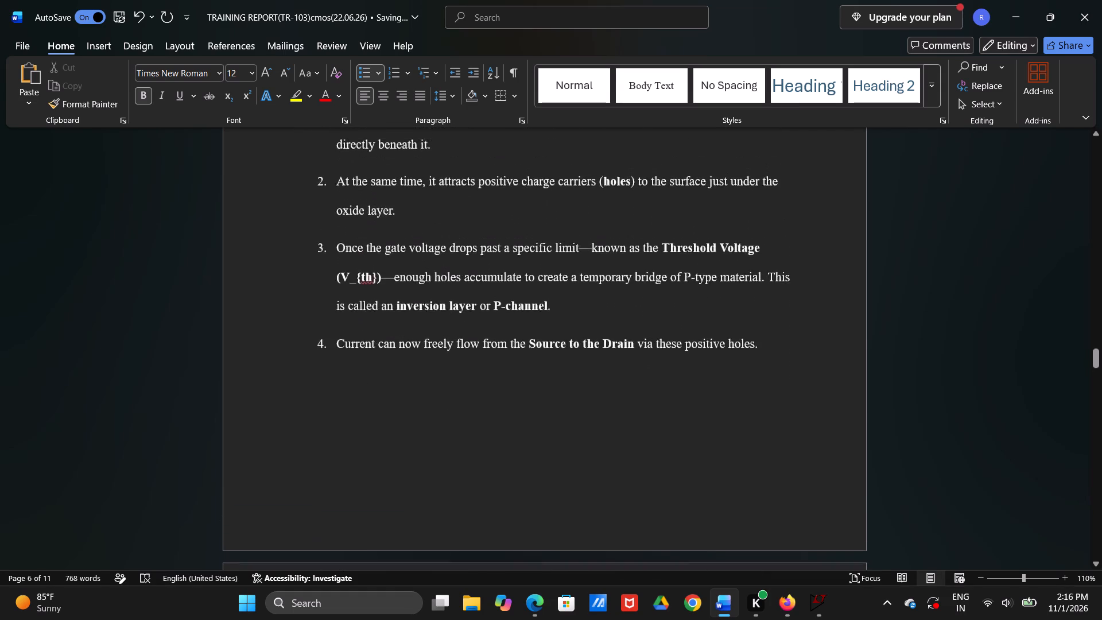
scroll(515, 371, "up", 1)
scroll(515, 371, "down", 1)
scroll(515, 371, "up", 11)
scroll(528, 377, "down", 3)
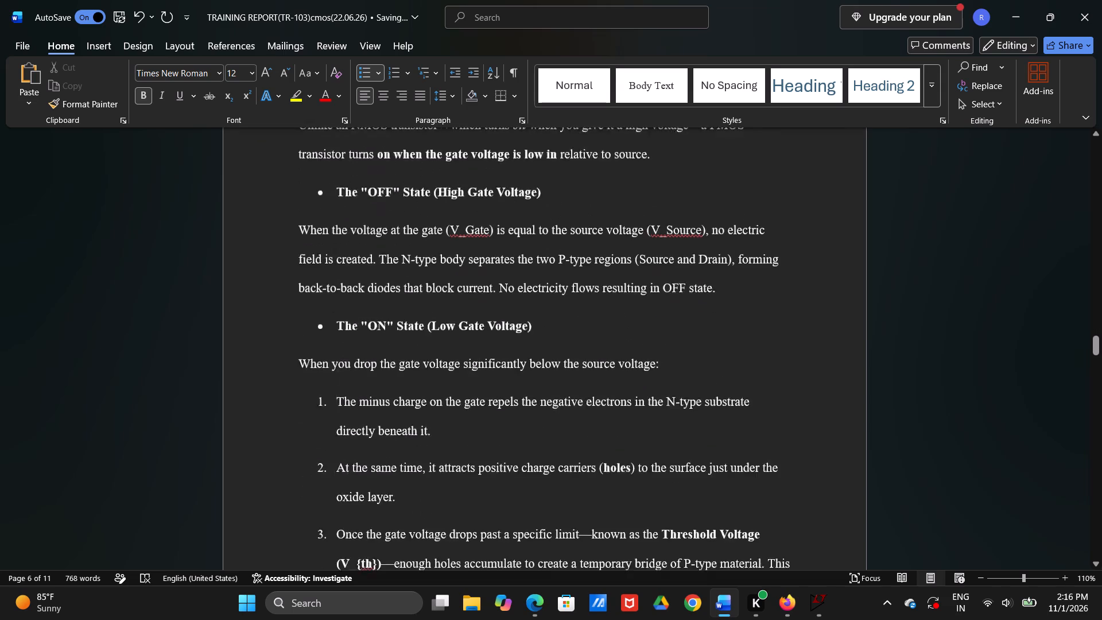
scroll(528, 377, "down", 4)
scroll(528, 377, "up", 1)
scroll(532, 379, "down", 1)
scroll(532, 379, "up", 1)
scroll(532, 379, "down", 1)
scroll(532, 379, "up", 1)
scroll(532, 379, "down", 6)
scroll(537, 381, "up", 1)
scroll(537, 381, "down", 1)
scroll(537, 381, "up", 1)
scroll(537, 381, "down", 1)
scroll(537, 381, "up", 1)
scroll(537, 381, "down", 1)
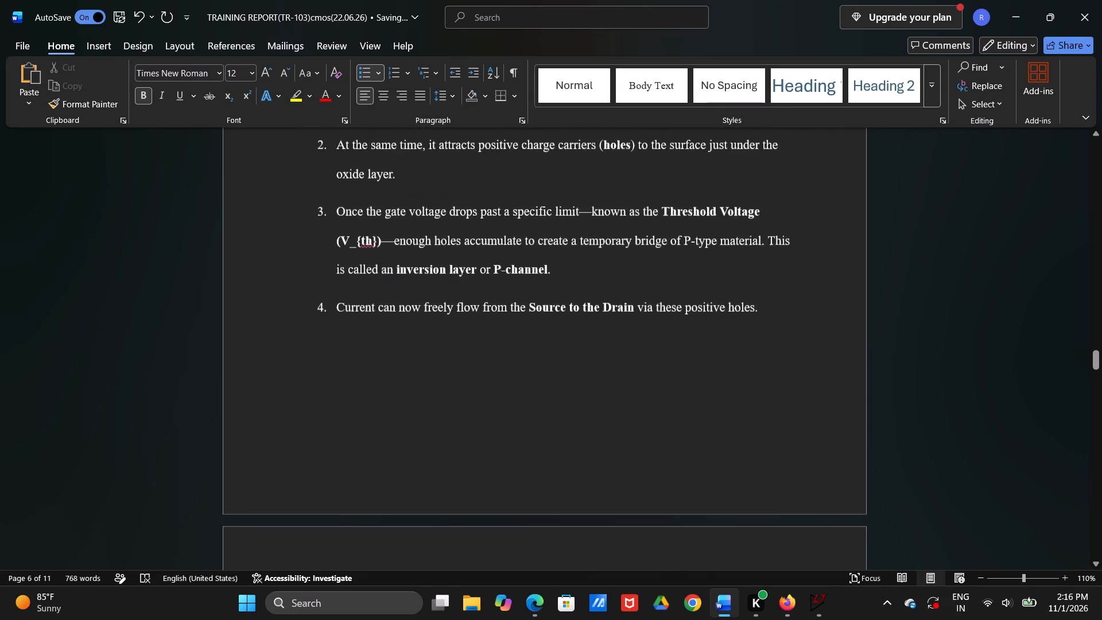
scroll(540, 382, "down", 4)
scroll(541, 383, "up", 1)
scroll(541, 383, "down", 3)
scroll(541, 383, "up", 1)
scroll(541, 383, "down", 5)
scroll(541, 383, "up", 1)
scroll(541, 383, "down", 2)
Examine the figures and captions under the Diagram and Voltage transfer characteristics headings.
scroll(541, 383, "down", 1)
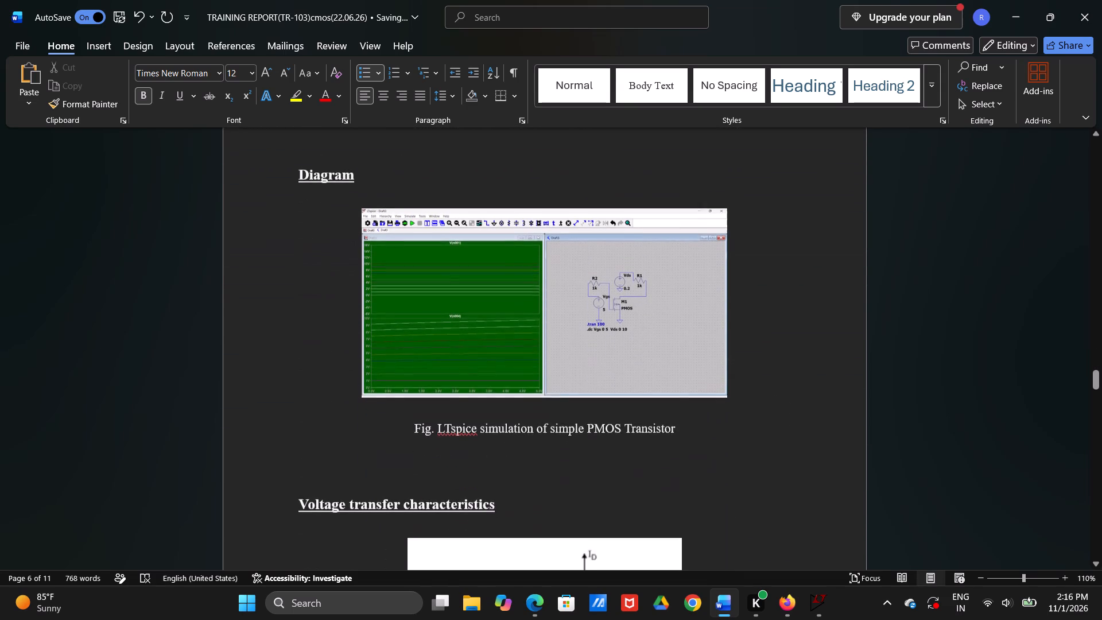
scroll(541, 383, "down", 3)
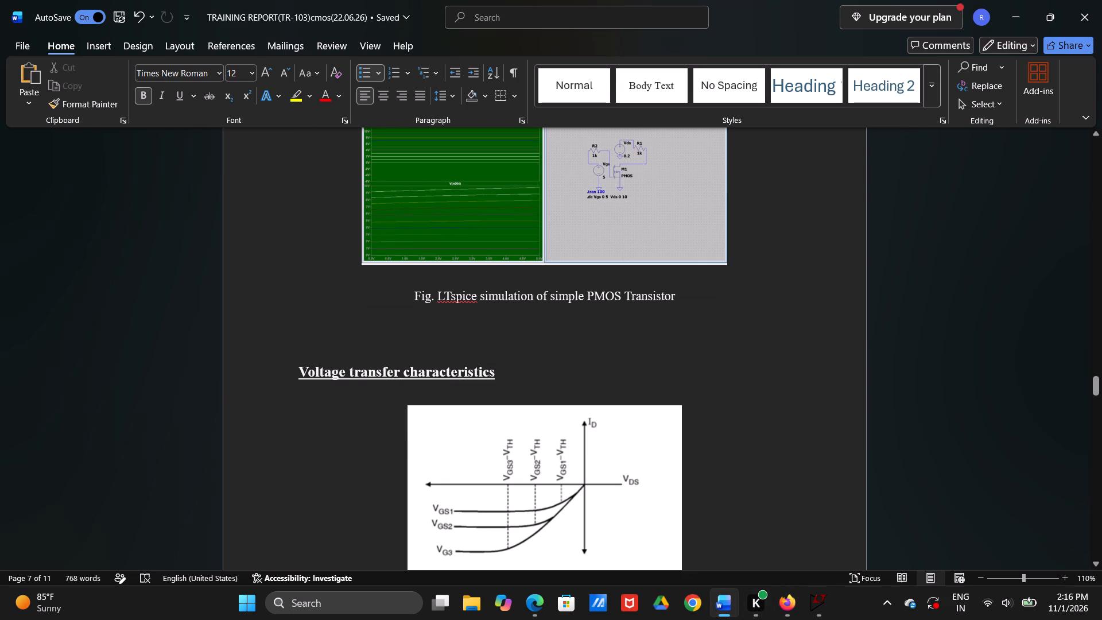
scroll(724, 516, "up", 3)
scroll(666, 513, "up", 3)
scroll(691, 498, "down", 3)
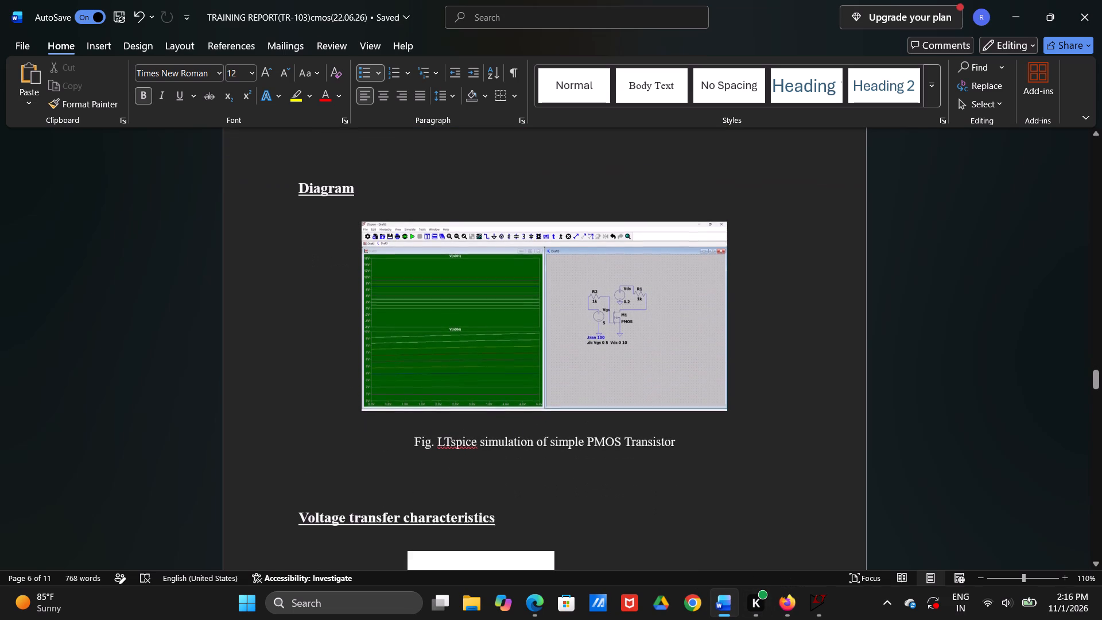
scroll(691, 498, "down", 1)
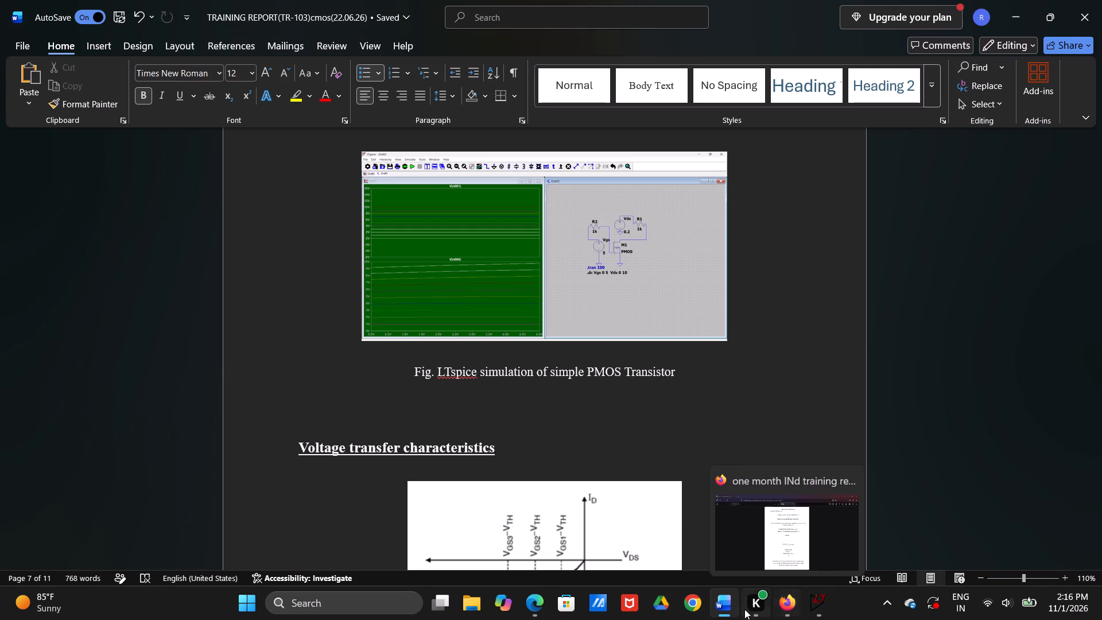
scroll(498, 432, "down", 3)
scroll(498, 432, "up", 1)
scroll(498, 432, "down", 2)
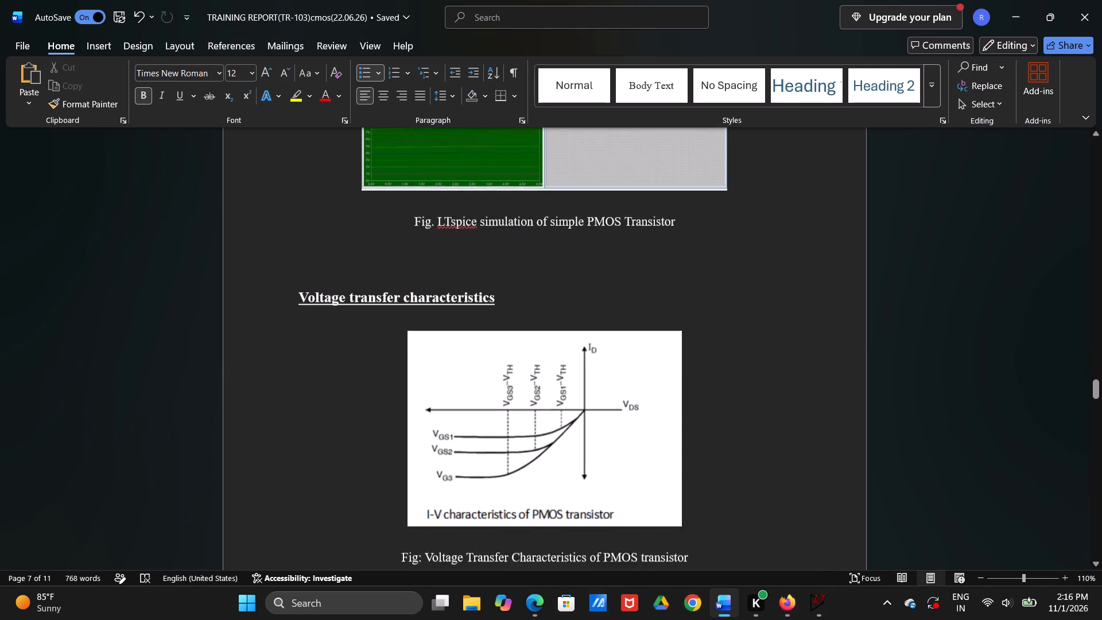
scroll(498, 432, "down", 3)
scroll(637, 461, "down", 2)
scroll(637, 461, "up", 1)
scroll(637, 461, "down", 1)
scroll(637, 461, "up", 1)
scroll(637, 461, "down", 1)
scroll(633, 460, "up", 1)
scroll(633, 460, "down", 1)
scroll(633, 460, "up", 1)
scroll(633, 460, "down", 1)
scroll(633, 460, "up", 1)
scroll(633, 460, "down", 1)
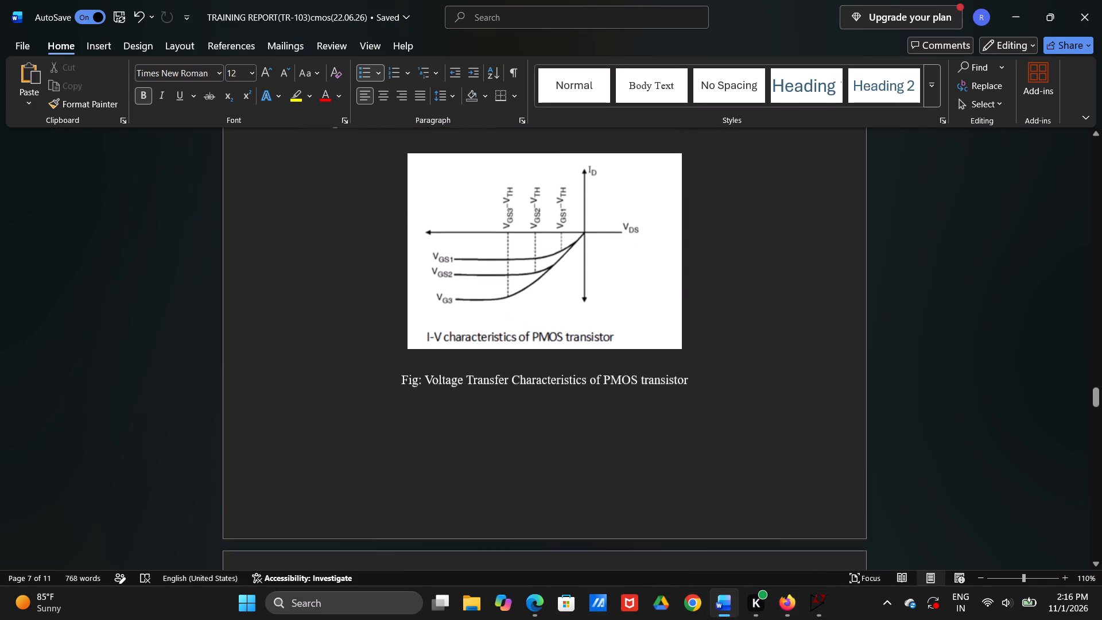
scroll(633, 460, "down", 2)
scroll(633, 460, "up", 7)
scroll(633, 460, "down", 1)
scroll(633, 460, "up", 1)
scroll(633, 460, "down", 1)
scroll(633, 460, "up", 7)
scroll(633, 460, "down", 5)
scroll(633, 460, "up", 1)
scroll(633, 460, "down", 3)
scroll(633, 460, "up", 1)
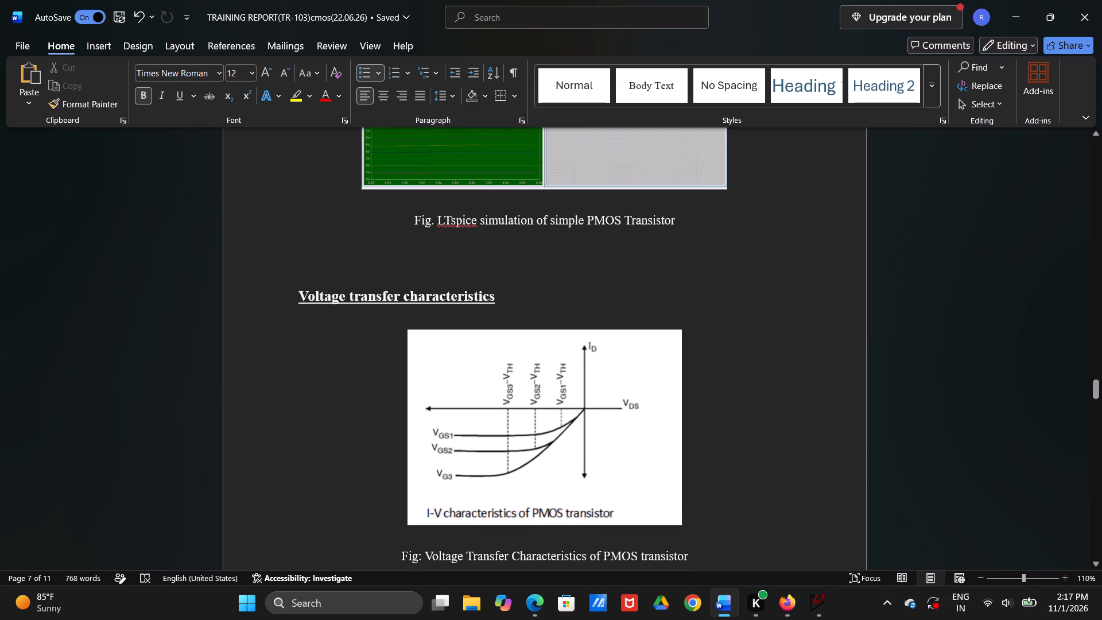
Number the caption of the LTspice simulation figure as Fig.1.1.
left_click(431, 224)
left_click(434, 224)
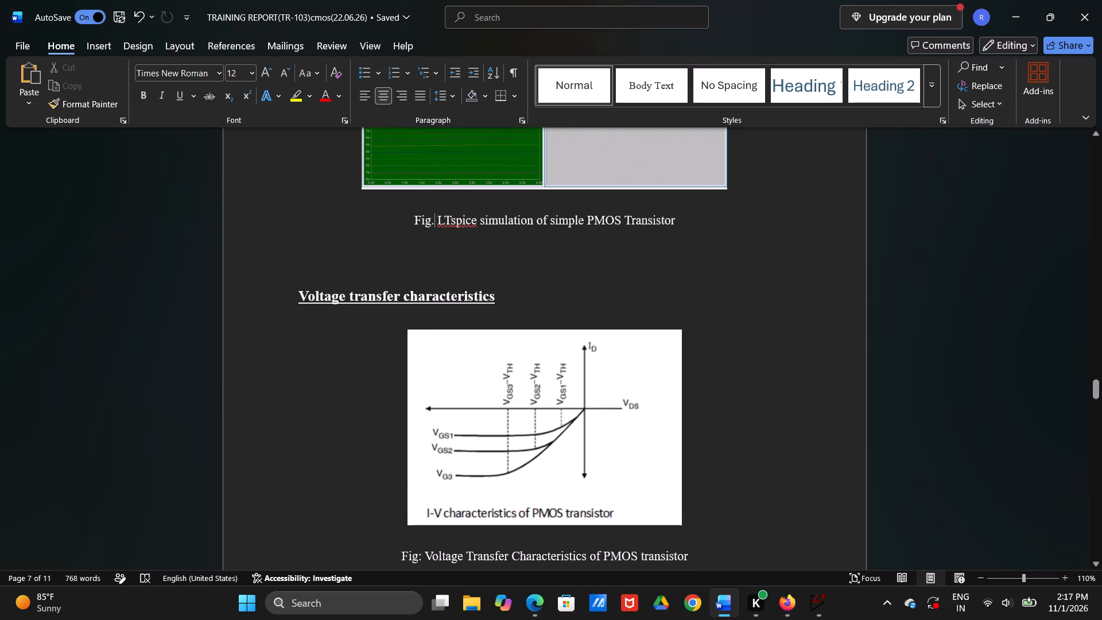
type("1.1")
Number the PMOS Voltage Transfer Characteristics caption as Fig.1.2, replacing the colon after "Fig" with a period.
scroll(315, 241, "down", 3)
scroll(314, 241, "up", 1)
scroll(314, 241, "down", 1)
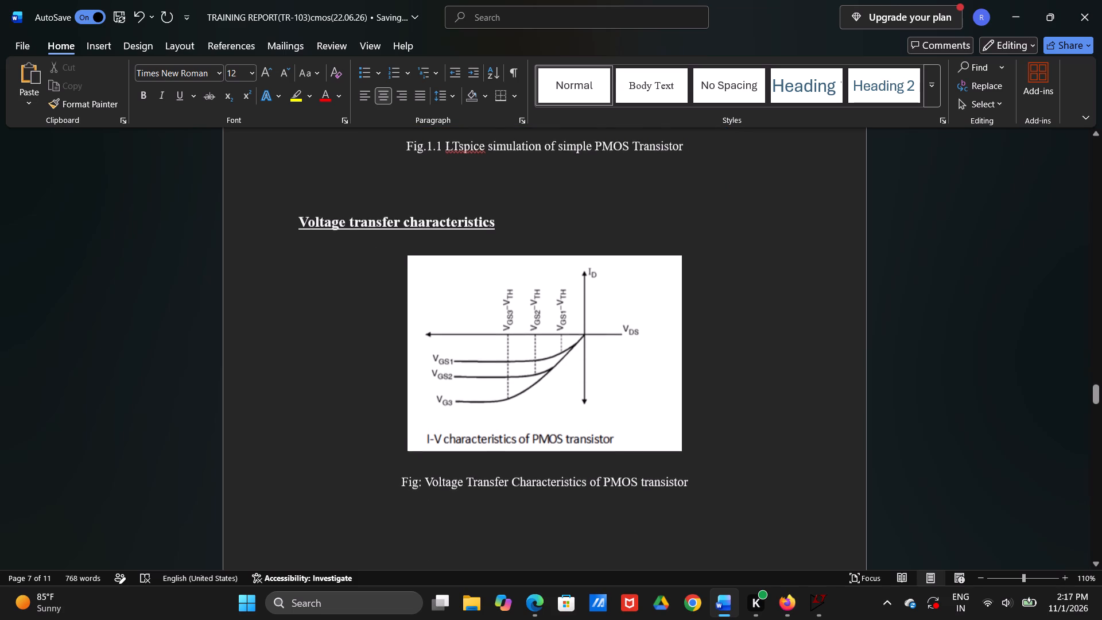
scroll(414, 428, "up", 5)
scroll(414, 422, "down", 1)
scroll(414, 422, "up", 1)
scroll(414, 422, "down", 1)
scroll(417, 487, "up", 1)
scroll(417, 487, "down", 1)
scroll(417, 487, "up", 1)
scroll(417, 487, "down", 1)
scroll(418, 487, "up", 1)
scroll(418, 487, "down", 1)
scroll(421, 487, "up", 1)
scroll(421, 487, "down", 1)
scroll(421, 487, "up", 1)
scroll(421, 487, "down", 3)
left_click(419, 524)
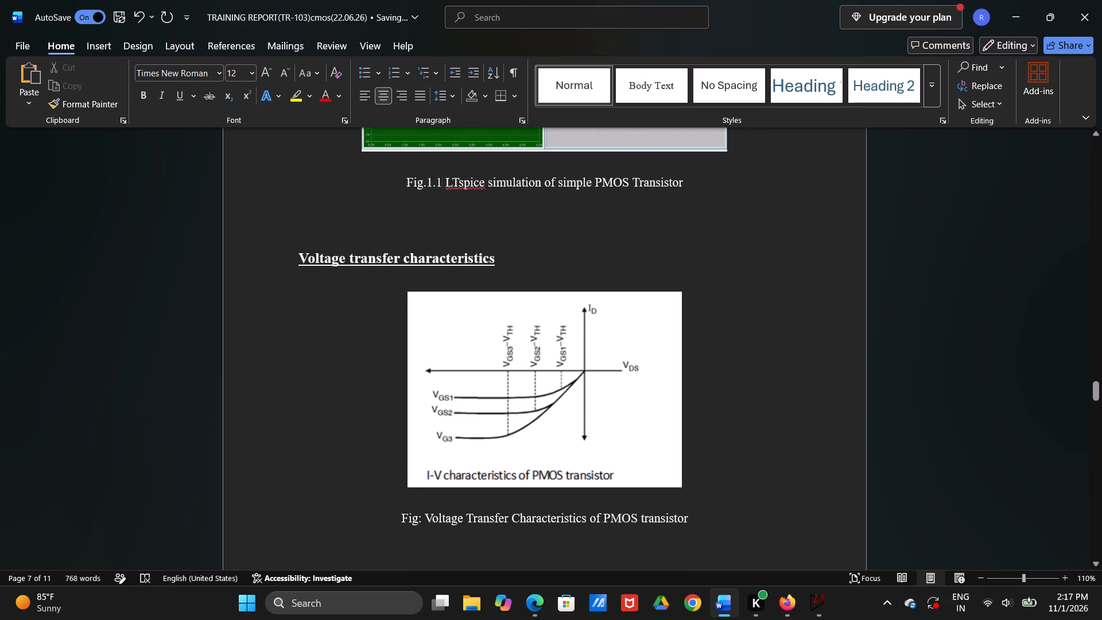
double_click(418, 525)
key("BackSpace")
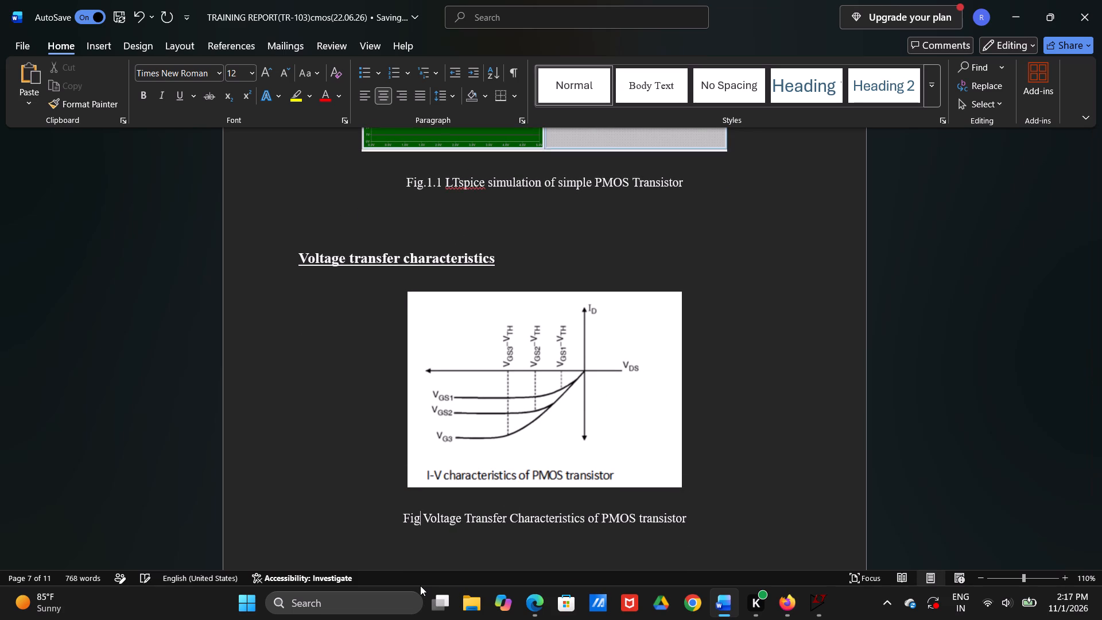
key("period")
type("1.2")
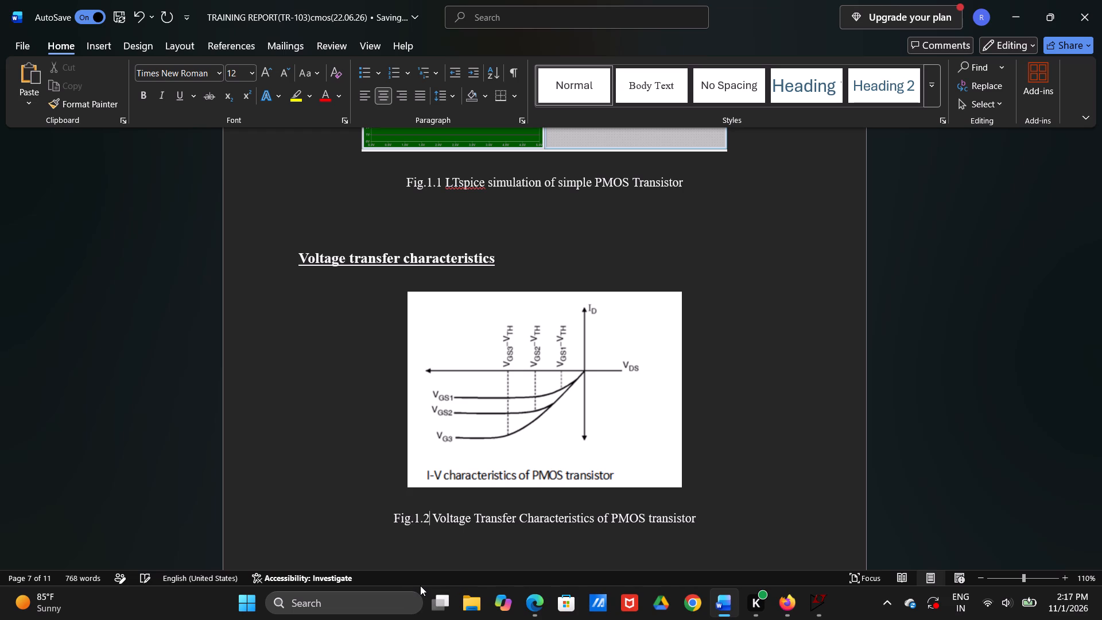
Review the pages from the voltage transfer characteristics figure to the start of the CMOS TRANSISTOR explanation section.
scroll(409, 473, "up", 1)
scroll(409, 473, "down", 1)
scroll(409, 473, "up", 1)
scroll(409, 473, "down", 1)
scroll(409, 473, "up", 1)
scroll(409, 473, "down", 7)
scroll(409, 474, "up", 1)
scroll(409, 474, "down", 1)
scroll(409, 474, "up", 1)
scroll(409, 474, "down", 1)
scroll(409, 474, "up", 1)
scroll(409, 474, "down", 1)
scroll(409, 474, "up", 1)
scroll(409, 474, "down", 5)
scroll(409, 474, "up", 1)
scroll(409, 474, "down", 1)
scroll(409, 474, "up", 1)
scroll(409, 474, "down", 3)
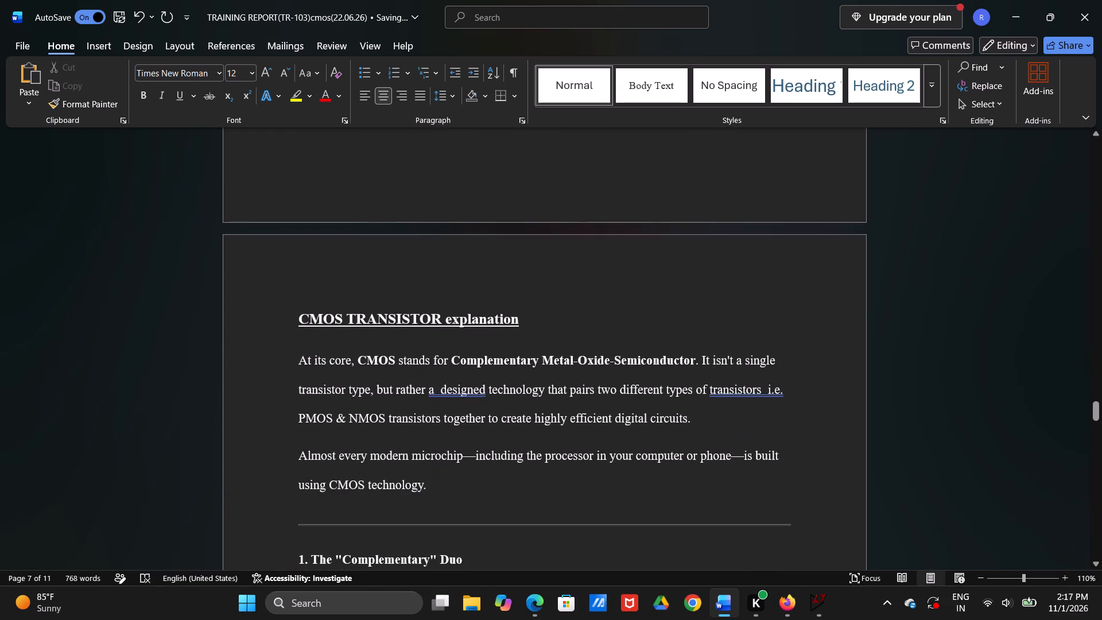
Remove the extra spaces in "a designed" and "transistors i.e." in the first paragraph of the CMOS TRANSISTOR explanation.
scroll(409, 474, "down", 3)
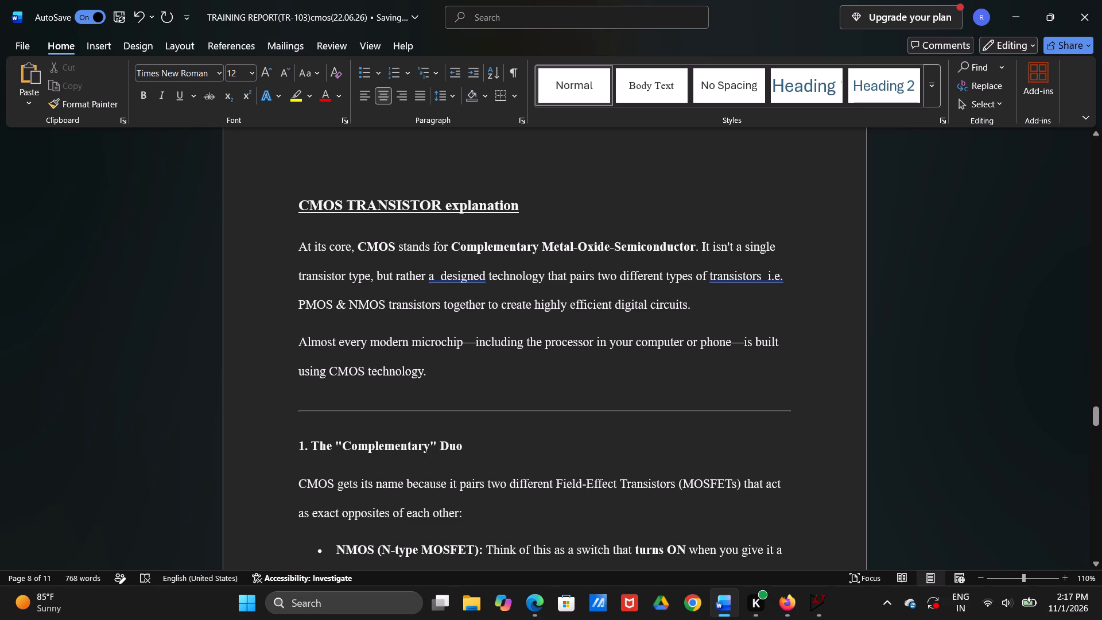
left_click(442, 280)
key("BackSpace")
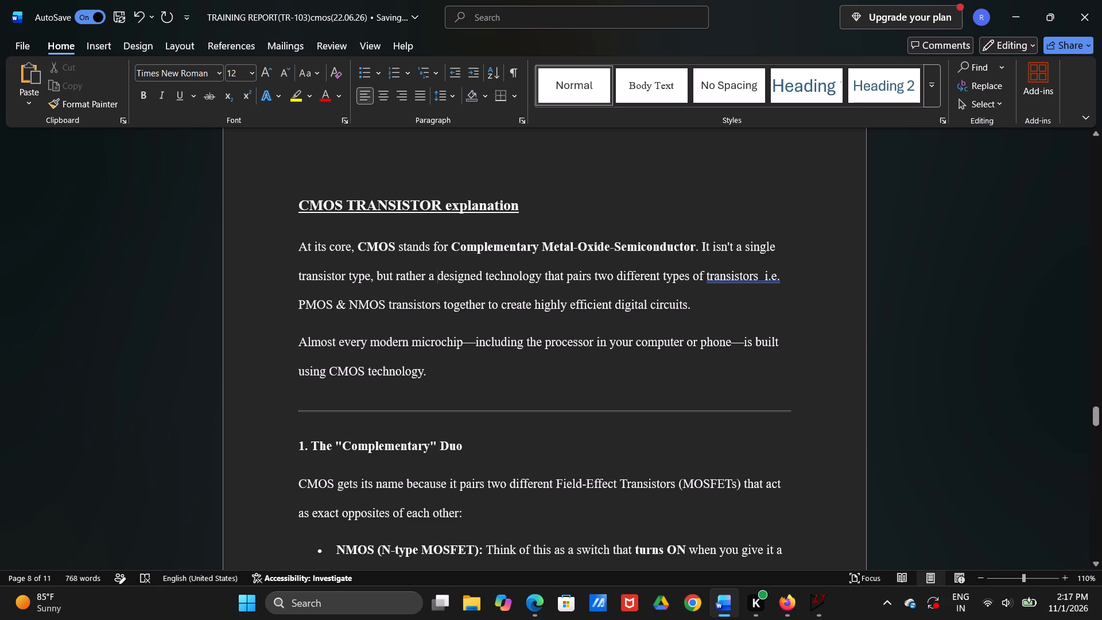
left_click(765, 277)
key("BackSpace")
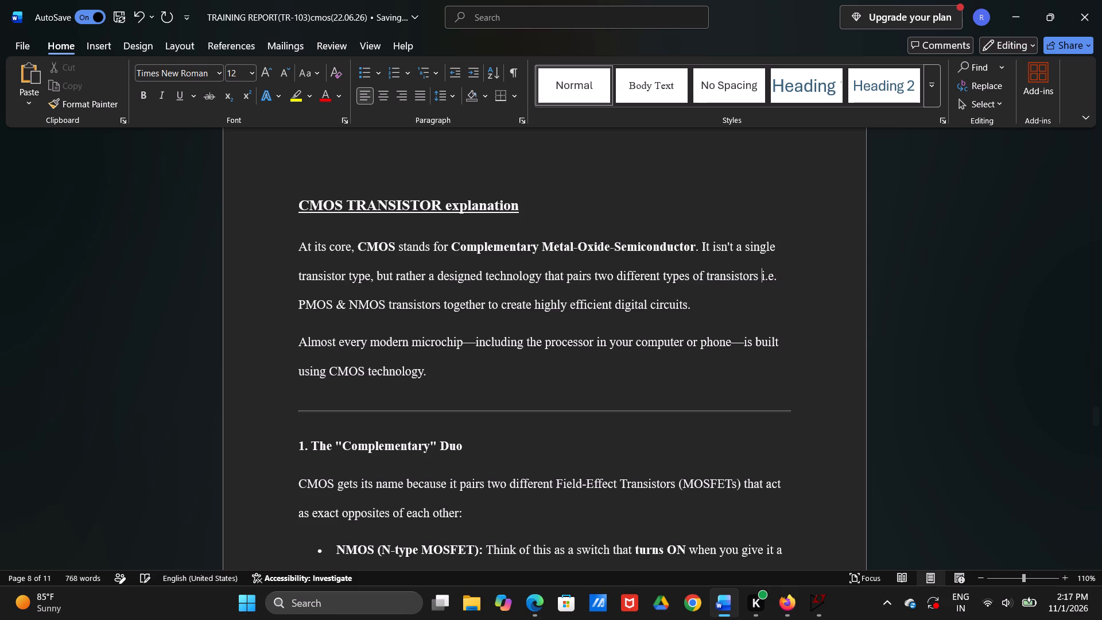
Delete the word "your" before "computer or phone" in the paragraph beginning "Almost every modern microchip".
scroll(755, 345, "down", 1)
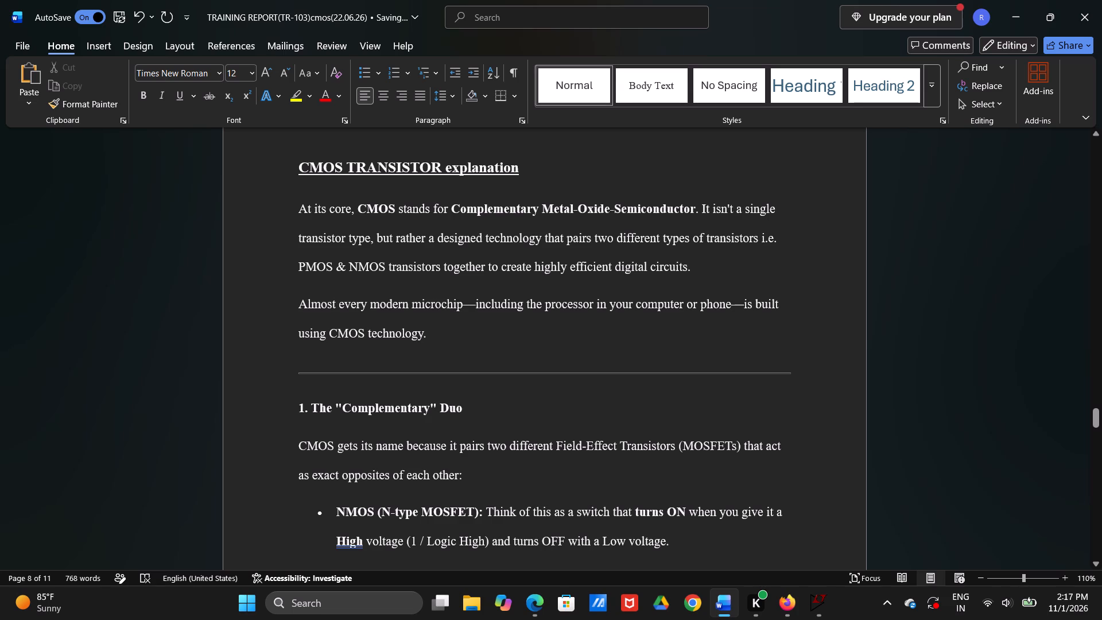
left_click(634, 305)
key("BackSpace")
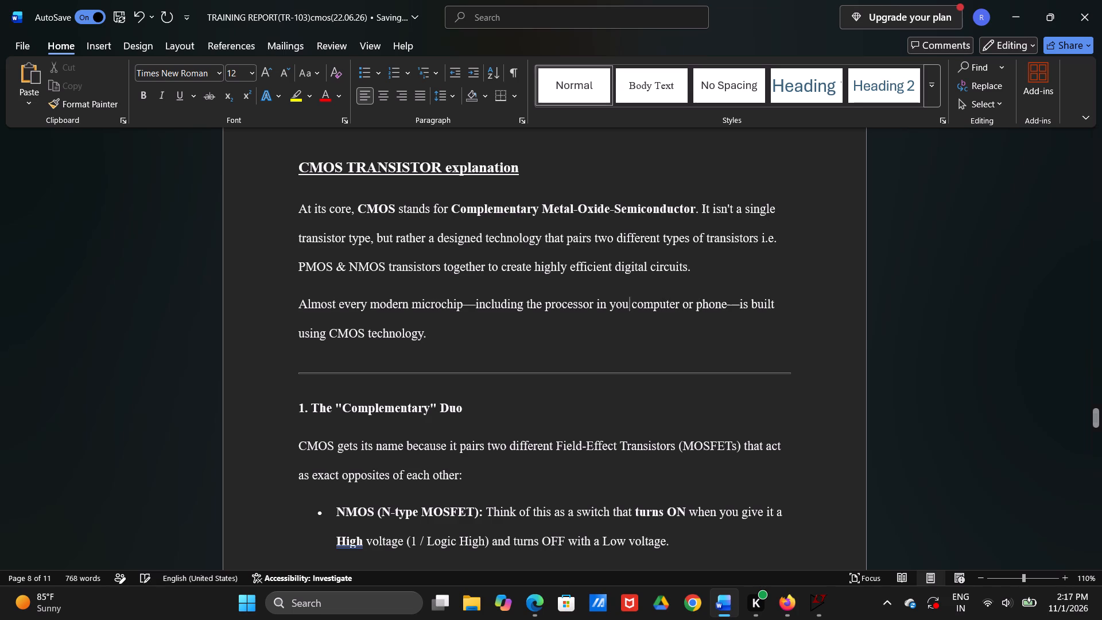
key("BackSpace")
key("BackSpace")
key("BackSpace")
key("BackSpace")
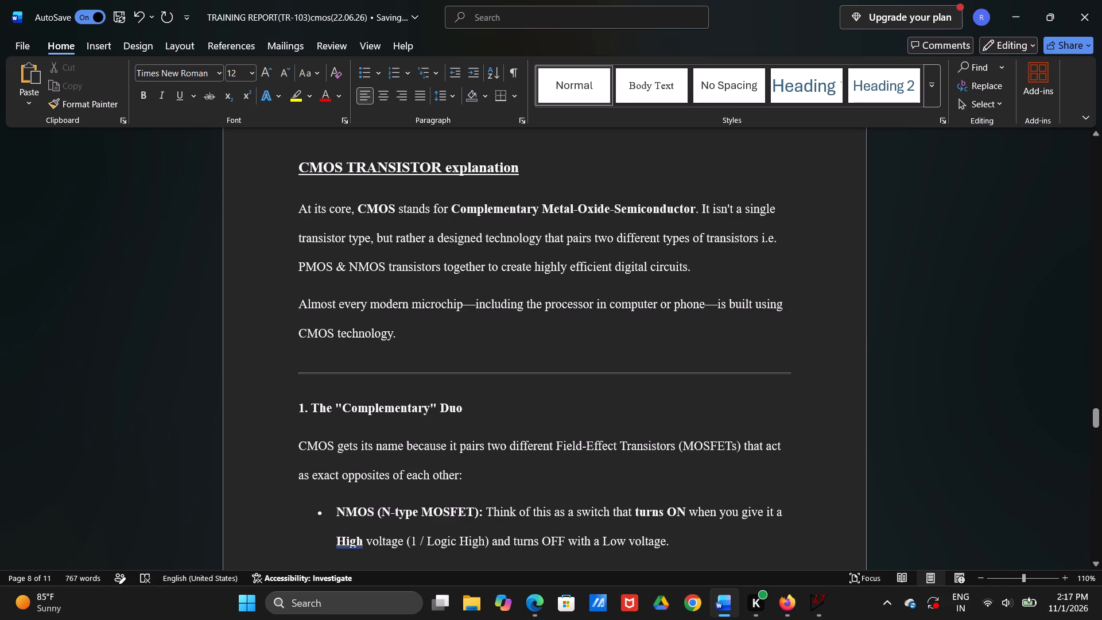
Replace "act" with "behave" in the opening sentence under the heading 1. The "Complementary" Duo.
scroll(470, 388, "up", 1)
scroll(470, 388, "down", 1)
scroll(470, 387, "up", 1)
scroll(470, 387, "down", 3)
scroll(470, 387, "up", 1)
scroll(470, 387, "down", 1)
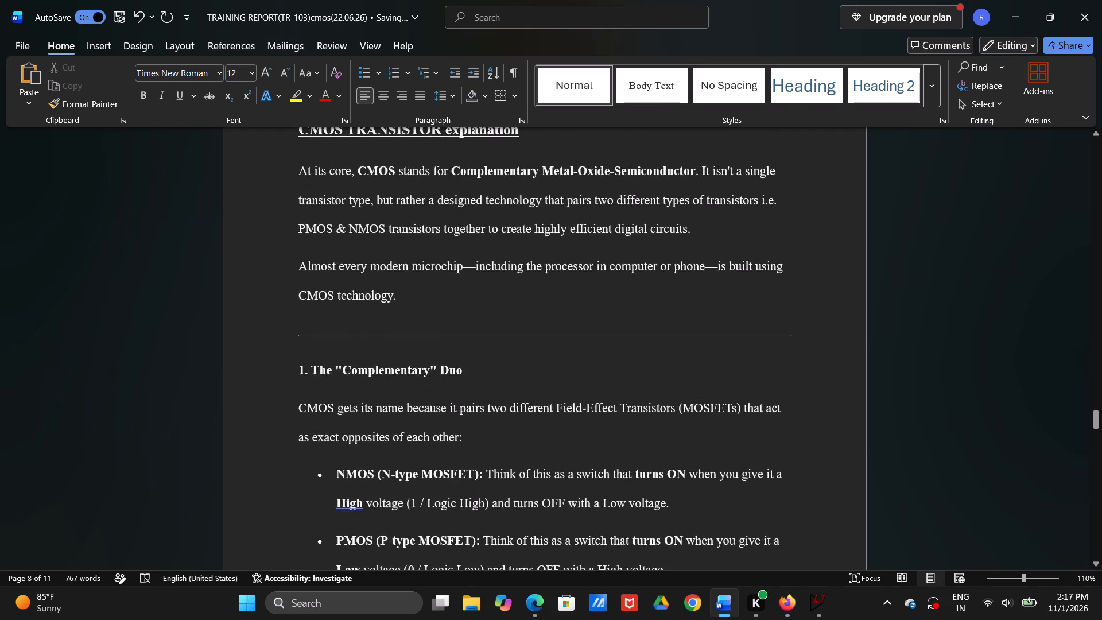
scroll(470, 387, "down", 2)
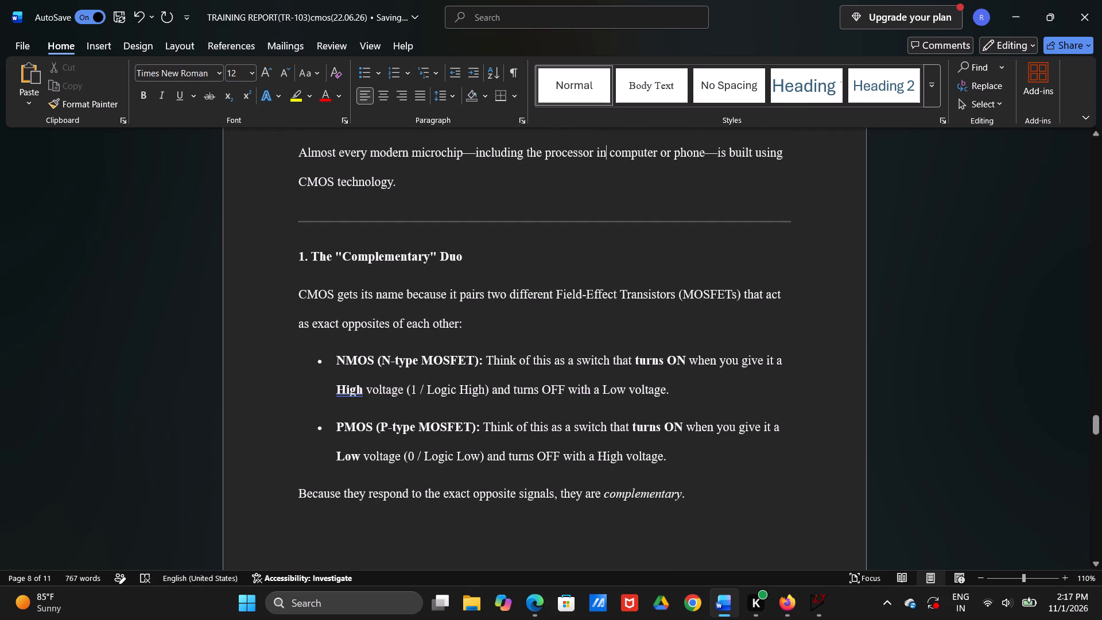
left_click_drag(769, 293, 787, 297)
left_click(765, 299)
left_click_drag(766, 298, 779, 300)
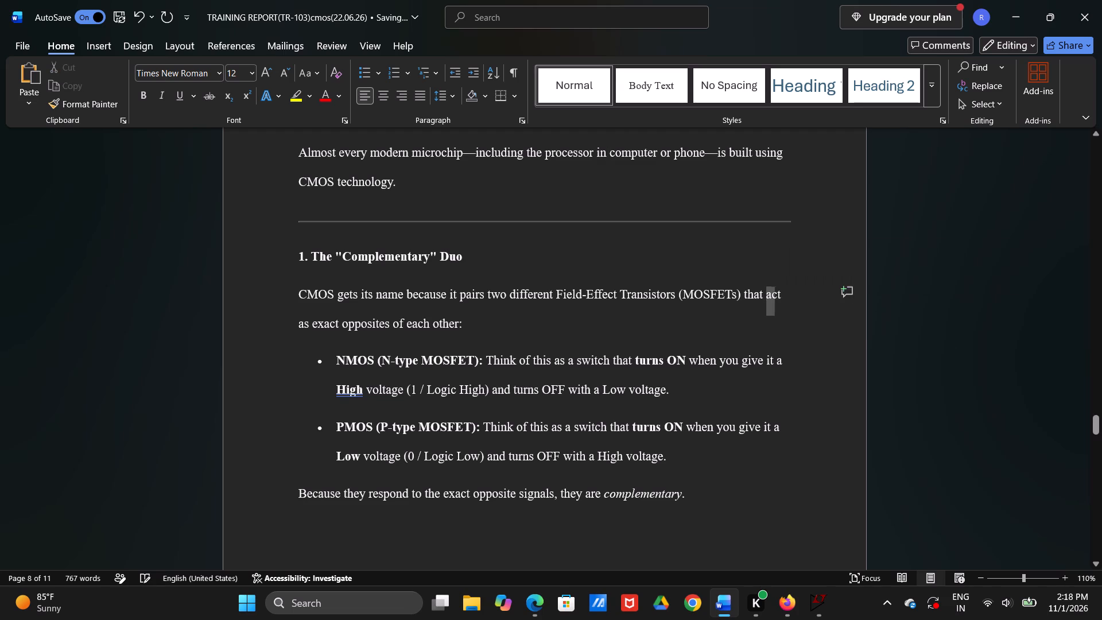
left_click_drag(779, 300, 786, 303)
type("behave")
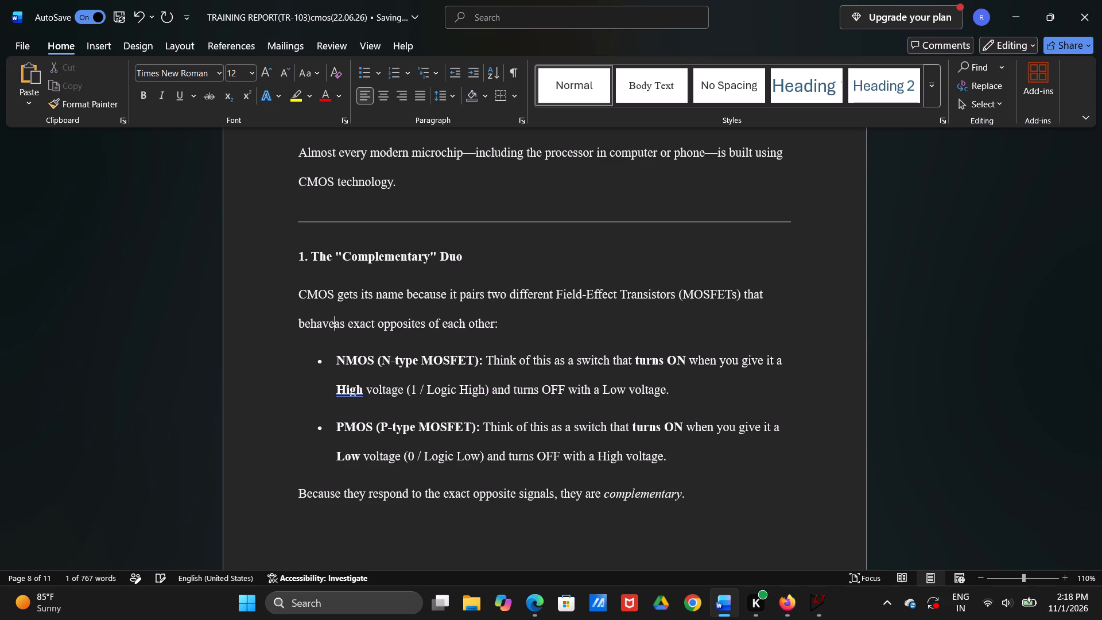
key("space")
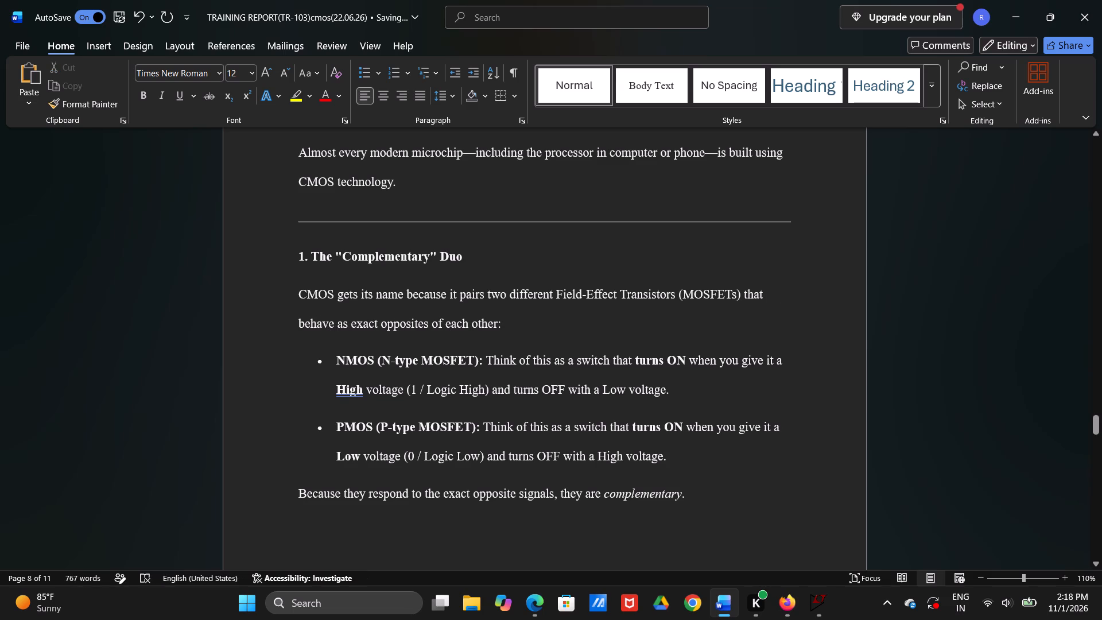
Review the NMOS and PMOS bullets and the empty space before the heading "2. How it Works (The Inverter Example)".
scroll(441, 344, "down", 3)
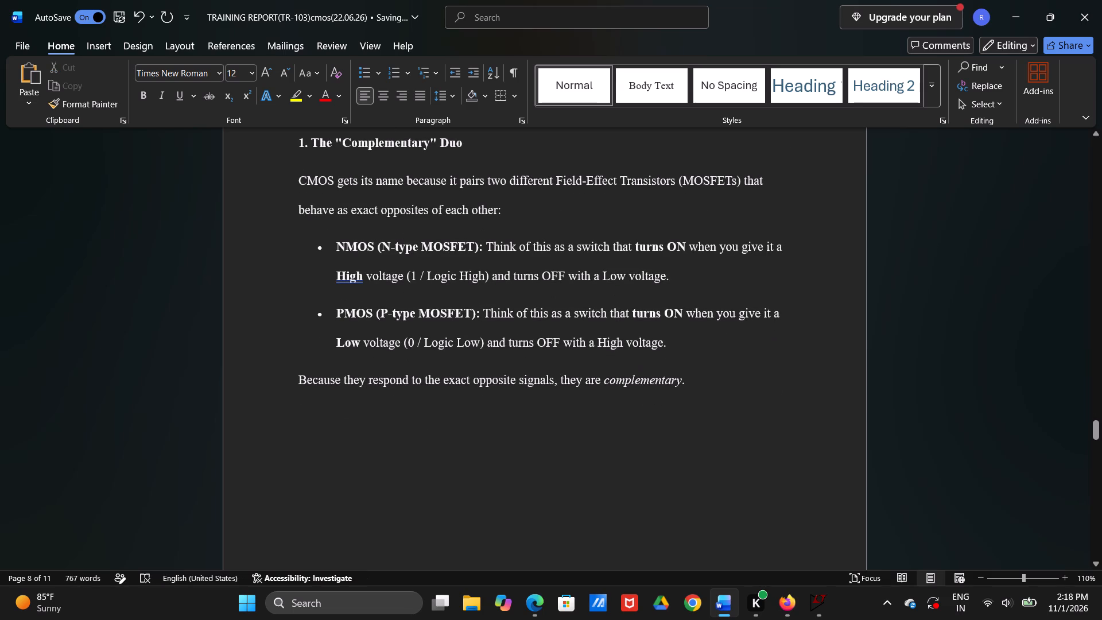
scroll(347, 397, "down", 1)
scroll(350, 397, "up", 1)
scroll(351, 397, "down", 1)
scroll(405, 350, "up", 1)
scroll(405, 350, "down", 1)
scroll(405, 351, "up", 1)
scroll(332, 369, "down", 3)
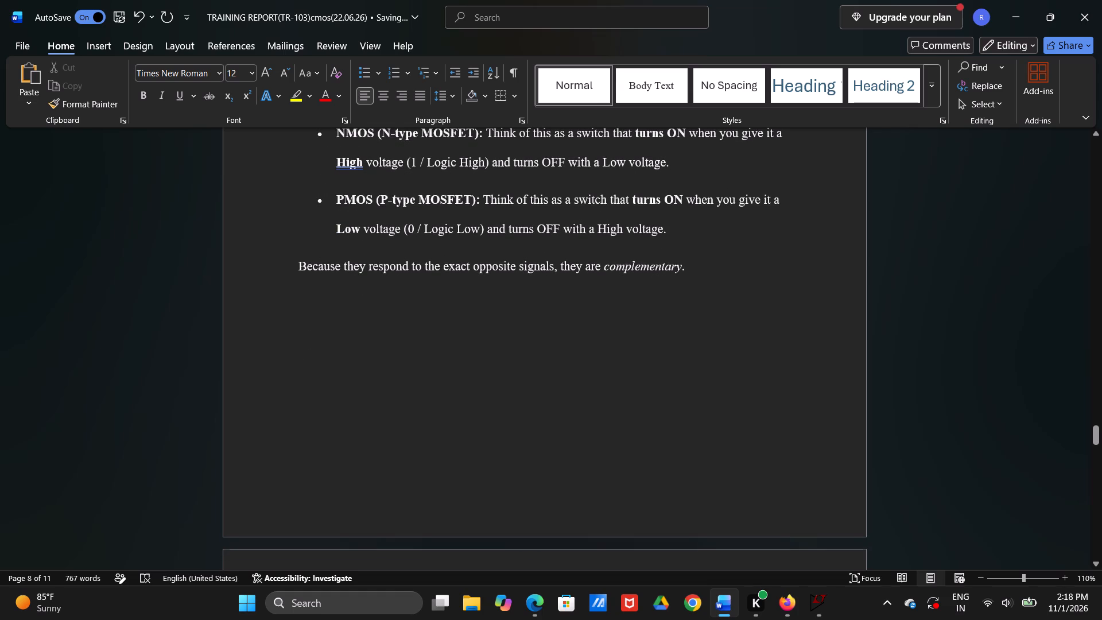
scroll(551, 313, "up", 5)
scroll(550, 317, "down", 1)
scroll(550, 317, "up", 1)
scroll(550, 317, "down", 3)
scroll(550, 317, "up", 1)
scroll(550, 317, "down", 1)
scroll(550, 317, "up", 1)
scroll(550, 317, "down", 1)
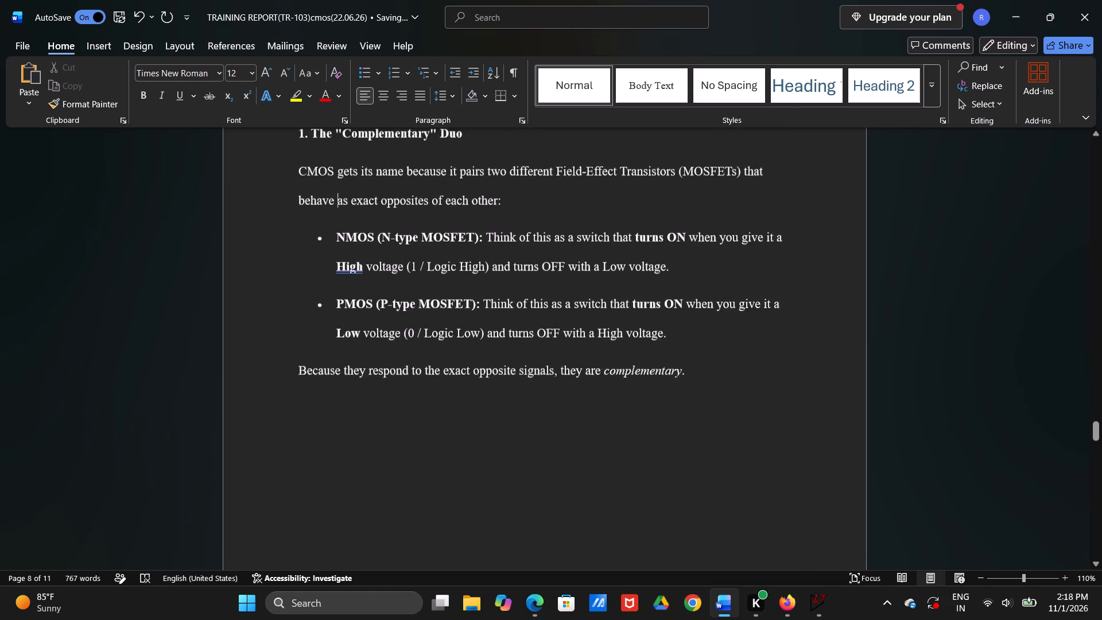
scroll(549, 317, "up", 1)
scroll(549, 317, "down", 5)
scroll(549, 317, "up", 1)
scroll(549, 317, "down", 1)
scroll(549, 317, "up", 1)
scroll(549, 317, "down", 1)
scroll(549, 317, "up", 1)
scroll(549, 317, "down", 1)
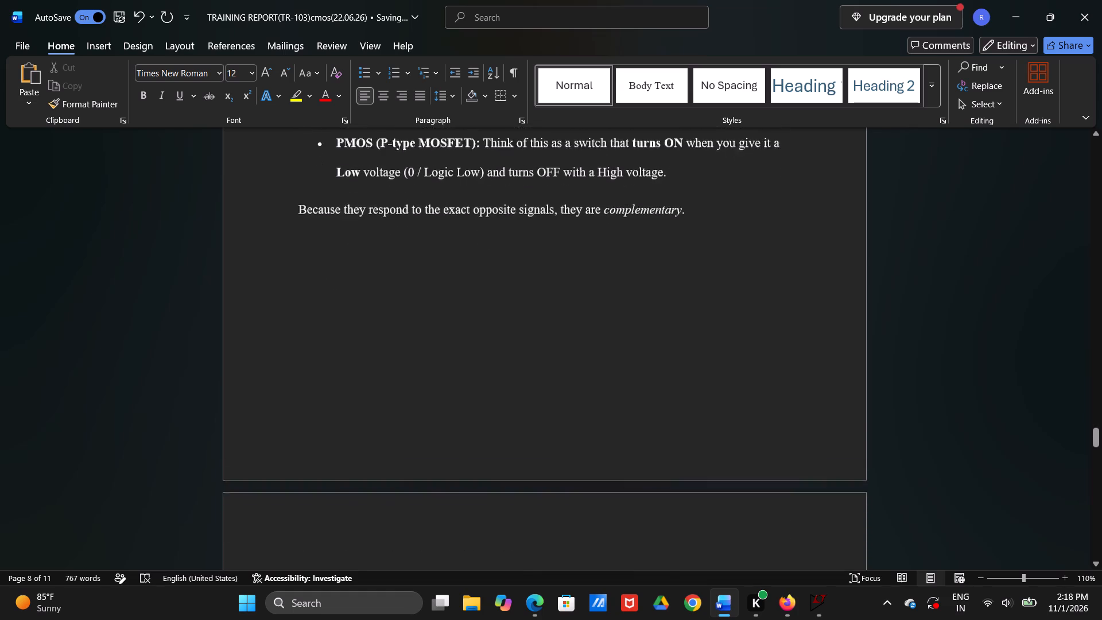
scroll(549, 317, "down", 2)
scroll(549, 317, "up", 1)
scroll(549, 317, "down", 1)
scroll(549, 317, "up", 1)
scroll(549, 317, "down", 5)
scroll(549, 317, "up", 1)
scroll(549, 317, "down", 1)
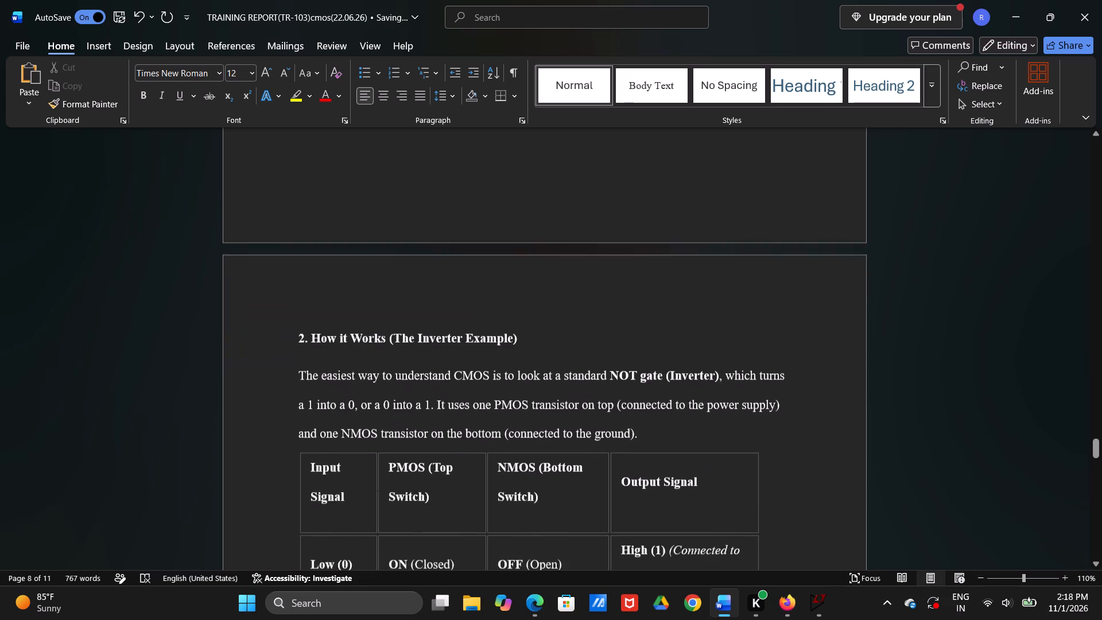
scroll(549, 317, "down", 2)
scroll(549, 317, "up", 1)
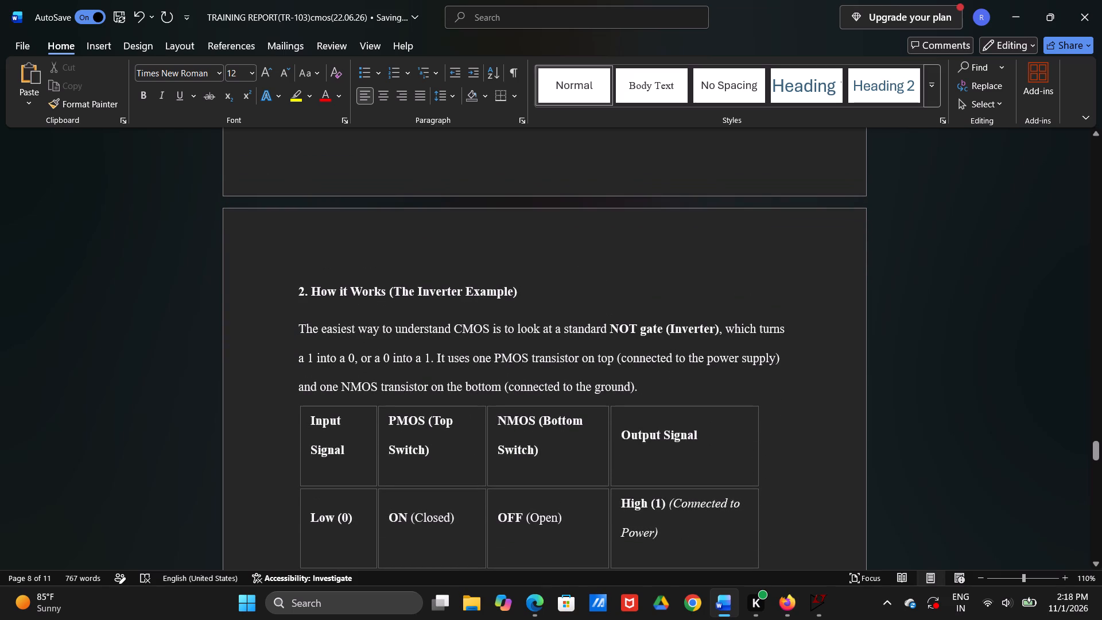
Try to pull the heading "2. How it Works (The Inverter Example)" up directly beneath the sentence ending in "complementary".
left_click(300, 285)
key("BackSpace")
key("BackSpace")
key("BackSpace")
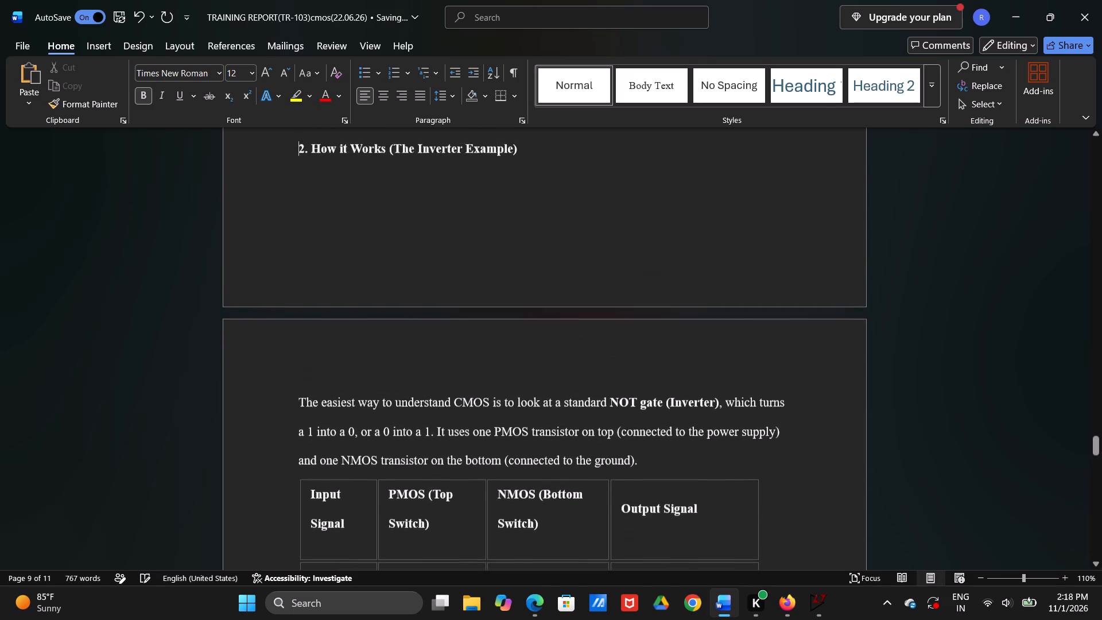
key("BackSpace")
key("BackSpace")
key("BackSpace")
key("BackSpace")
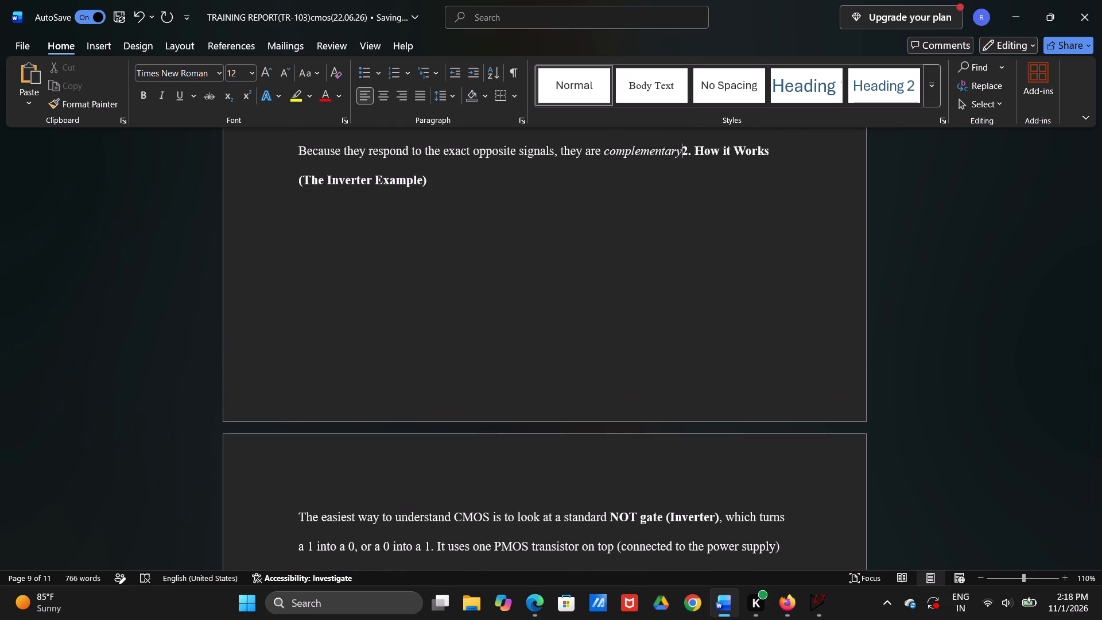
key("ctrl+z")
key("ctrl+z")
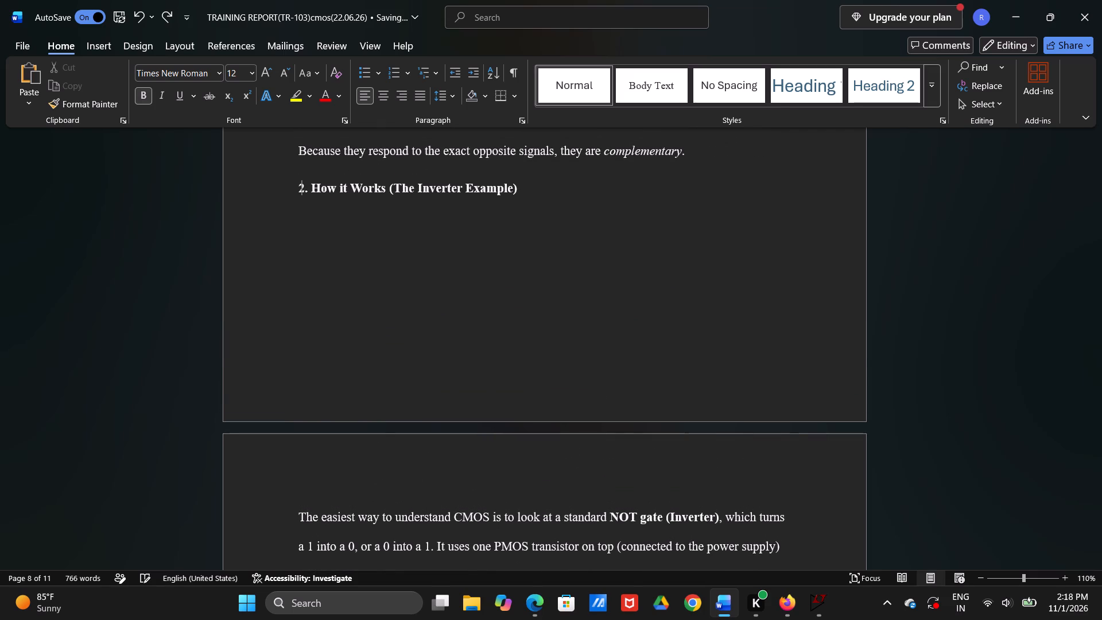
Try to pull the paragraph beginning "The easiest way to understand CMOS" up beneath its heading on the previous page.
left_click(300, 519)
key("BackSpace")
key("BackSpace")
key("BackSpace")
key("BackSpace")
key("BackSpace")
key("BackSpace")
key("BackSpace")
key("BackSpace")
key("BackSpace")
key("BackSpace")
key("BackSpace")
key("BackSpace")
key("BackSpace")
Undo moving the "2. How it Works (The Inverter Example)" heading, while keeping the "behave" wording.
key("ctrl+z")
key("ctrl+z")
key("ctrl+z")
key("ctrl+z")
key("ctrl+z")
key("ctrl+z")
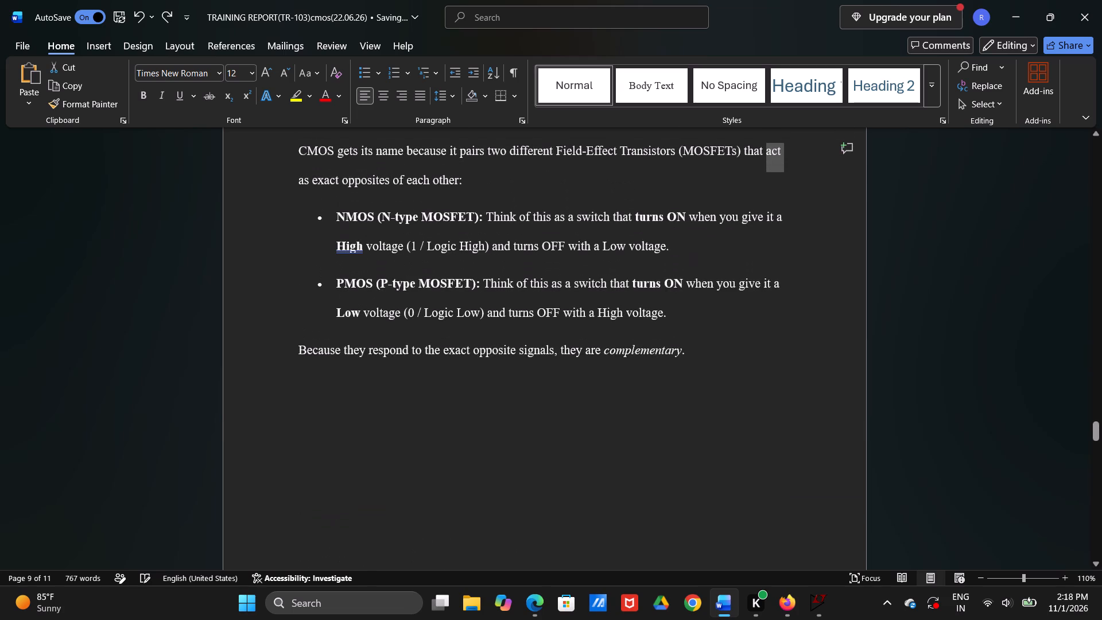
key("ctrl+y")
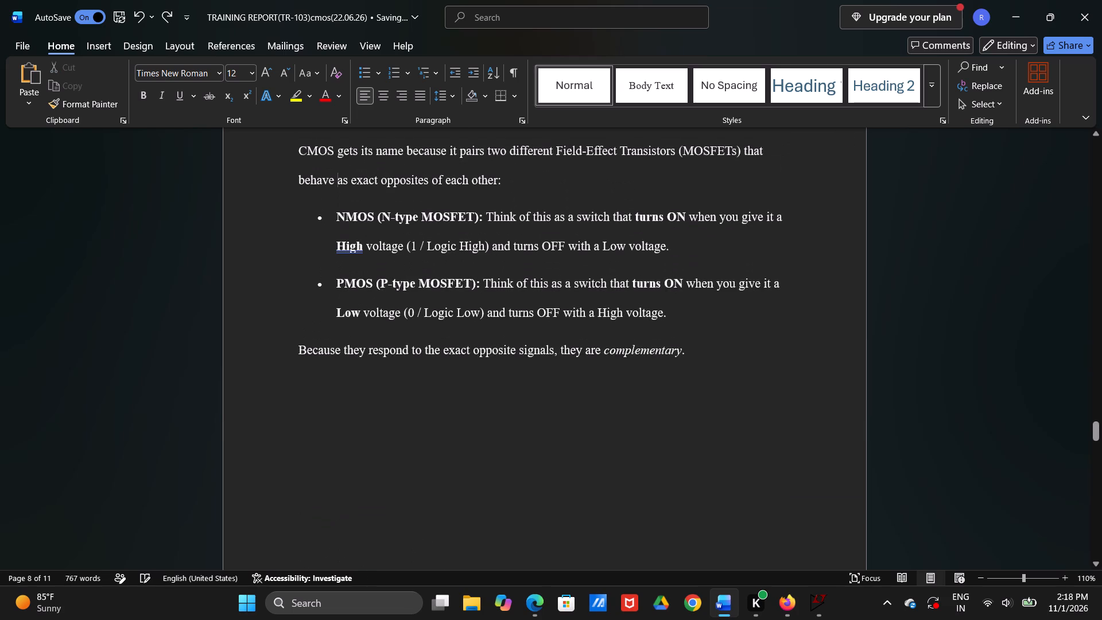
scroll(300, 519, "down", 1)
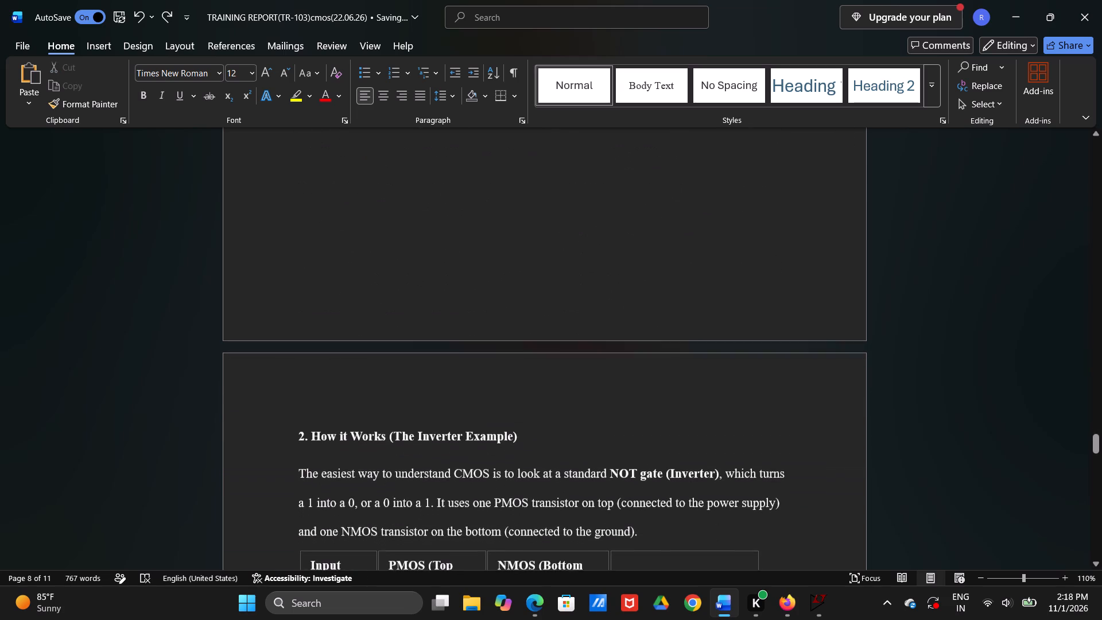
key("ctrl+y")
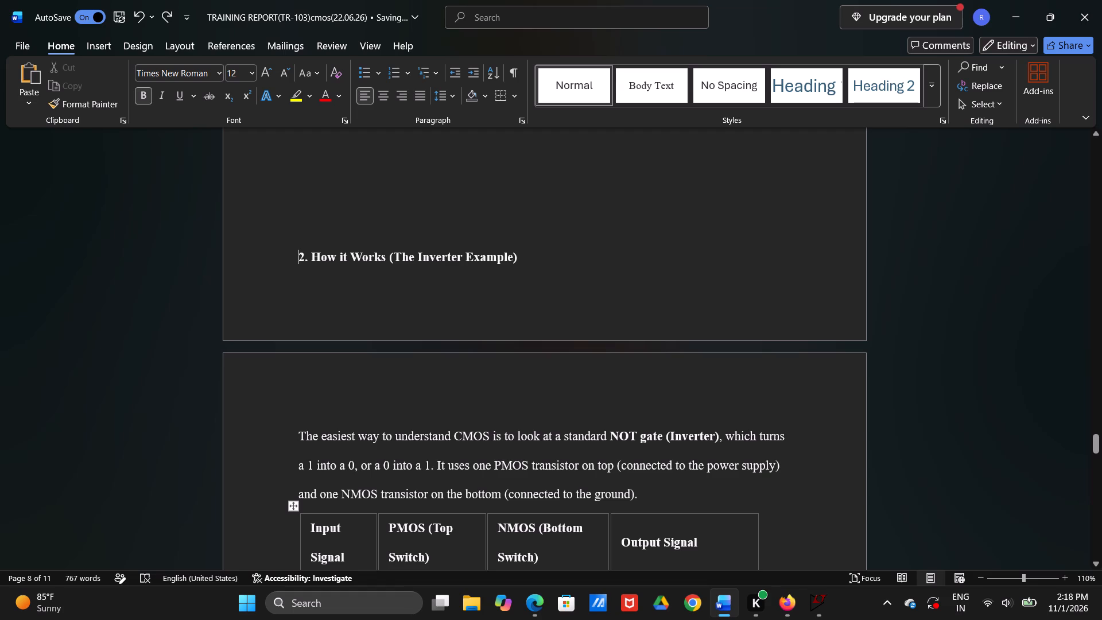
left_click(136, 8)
Examine the inverter example paragraph, its input and output signal table, and the start of the power efficiency section.
scroll(201, 370, "down", 5)
scroll(197, 368, "up", 1)
scroll(197, 368, "down", 1)
scroll(197, 368, "up", 1)
scroll(197, 368, "down", 1)
scroll(197, 368, "up", 1)
scroll(197, 368, "down", 6)
scroll(197, 368, "up", 3)
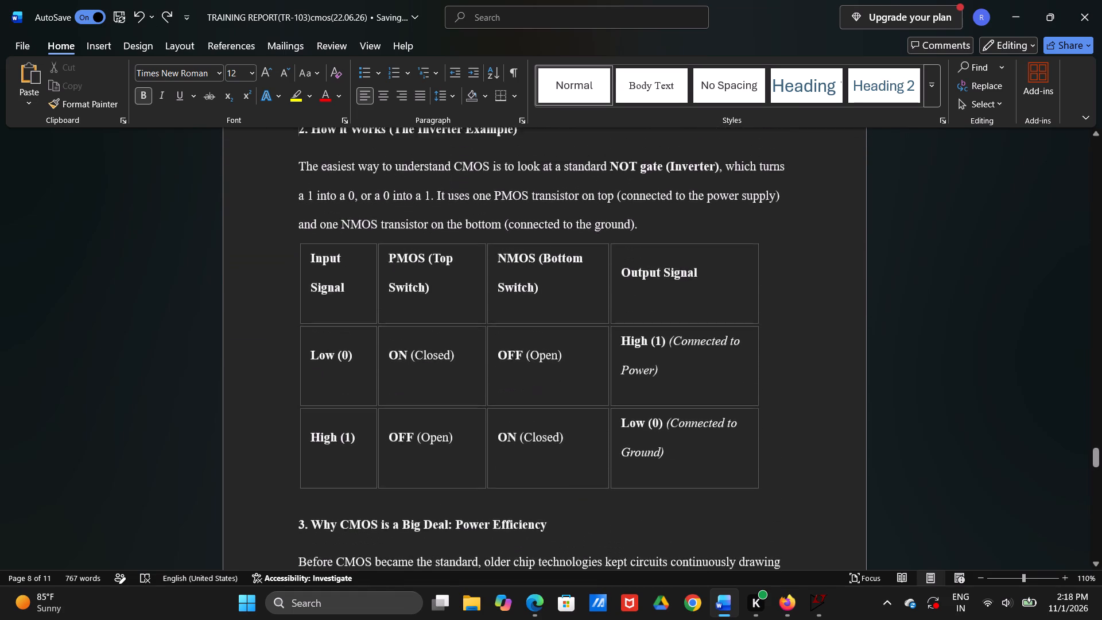
scroll(197, 368, "down", 1)
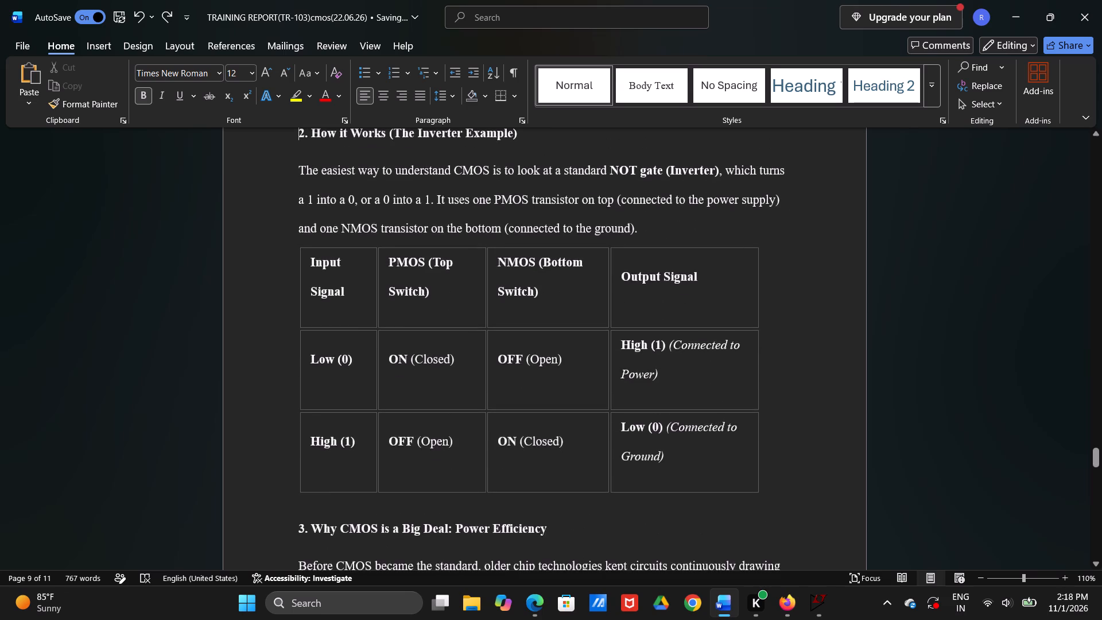
scroll(197, 368, "down", 2)
scroll(197, 369, "up", 2)
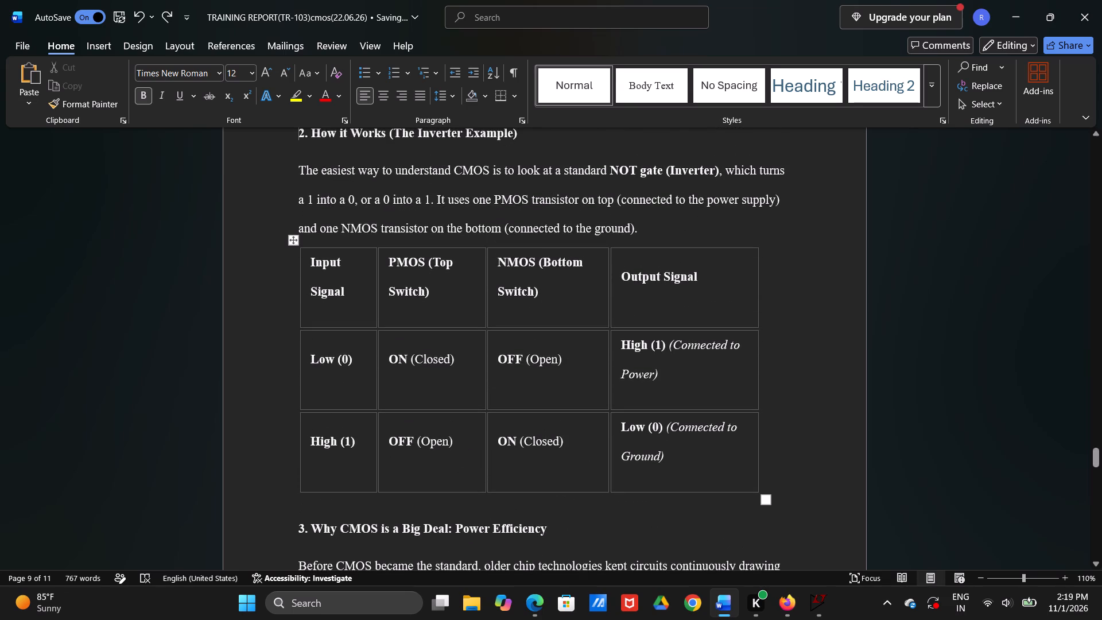
scroll(424, 224, "down", 1)
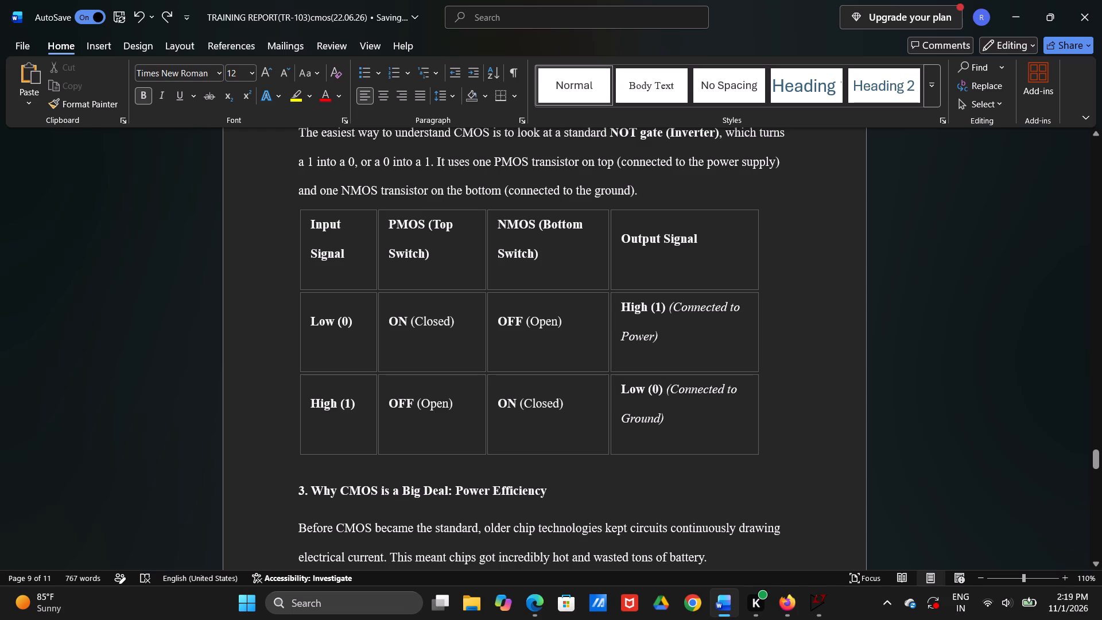
scroll(394, 297, "down", 3)
Insert a blank line between the inverter table and the heading "3. Why CMOS is a Big Deal: Power Efficiency".
scroll(288, 293, "down", 3)
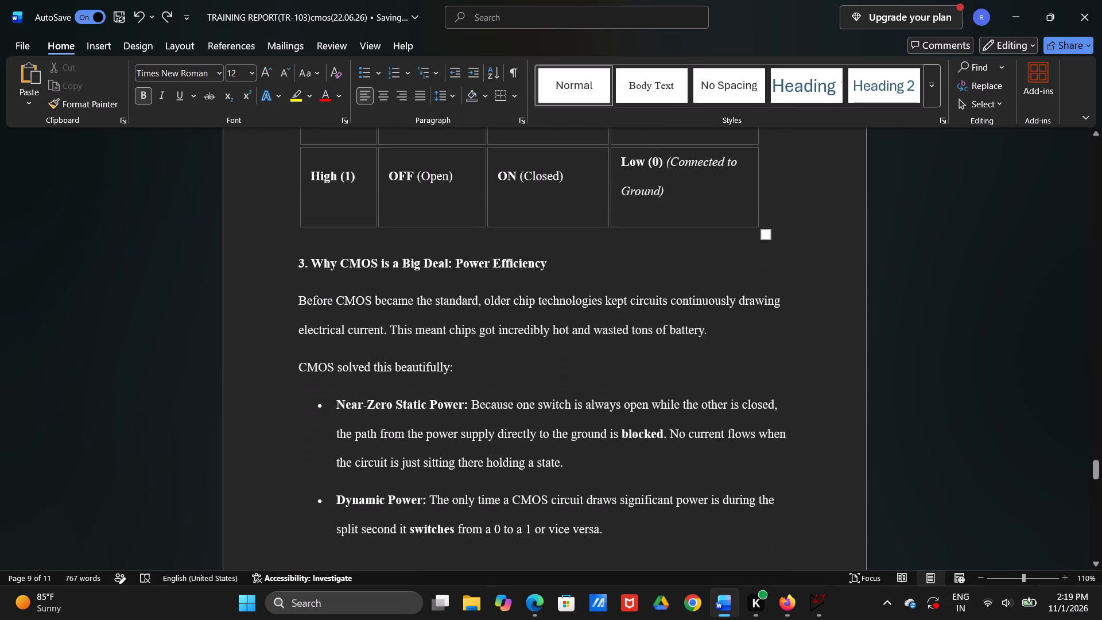
scroll(288, 293, "down", 1)
left_click(291, 228)
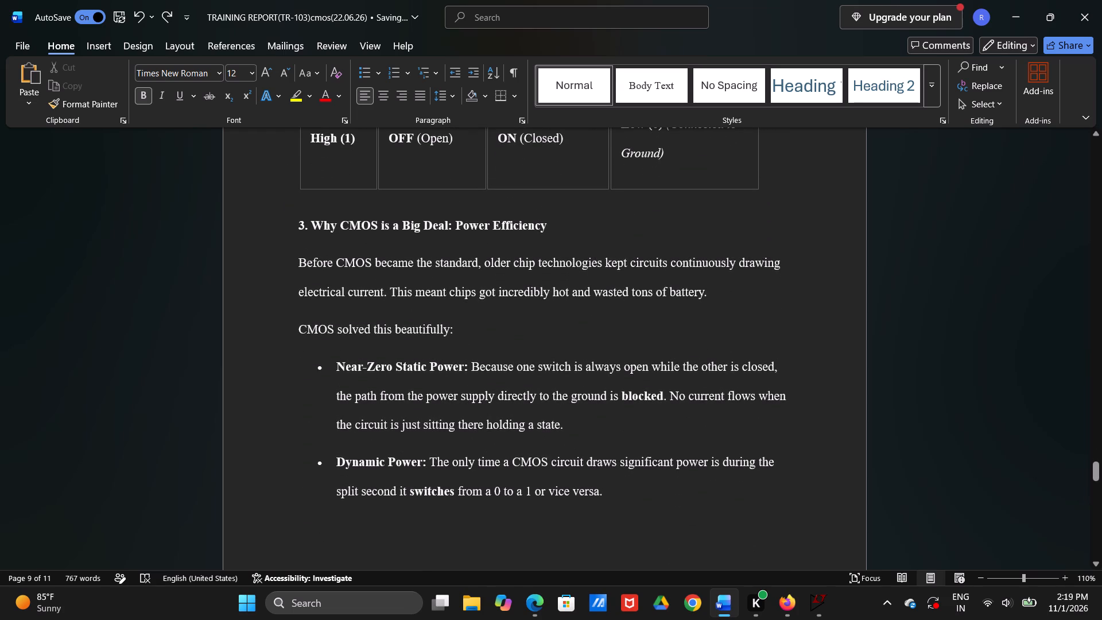
key("Return")
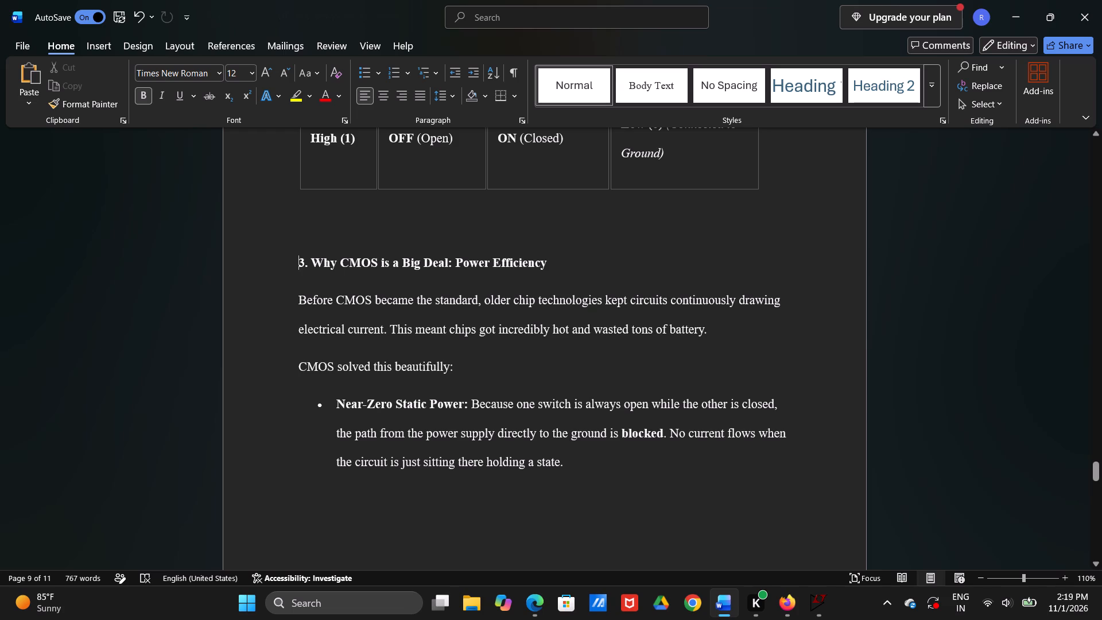
scroll(43, 562, "down", 4)
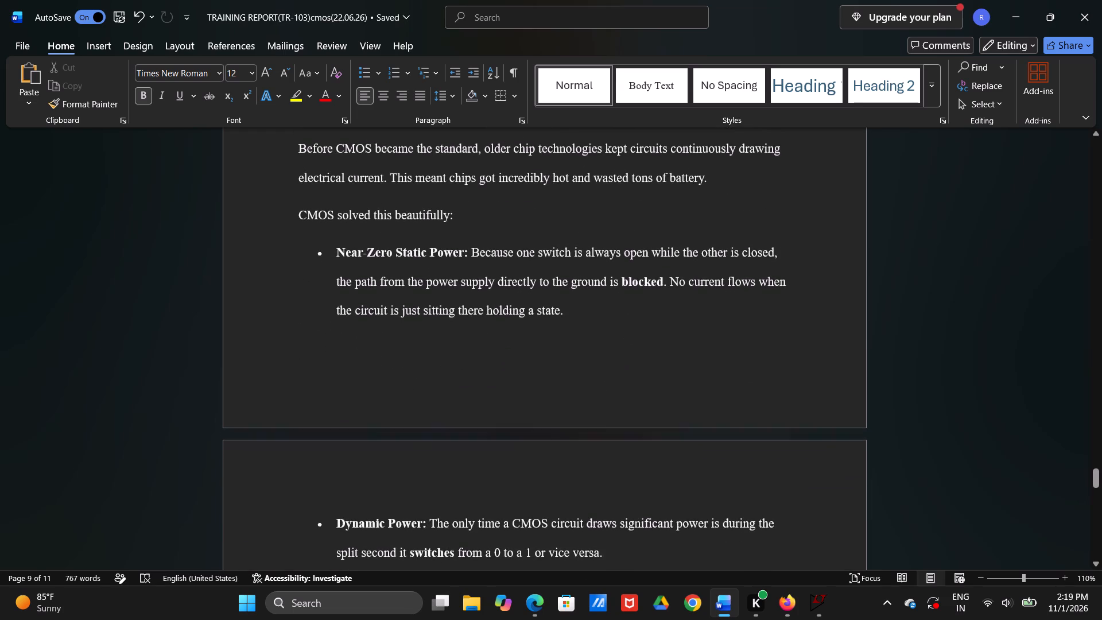
Make the line "CMOS solved this beautifully" bold in the power efficiency section.
scroll(44, 569, "up", 2)
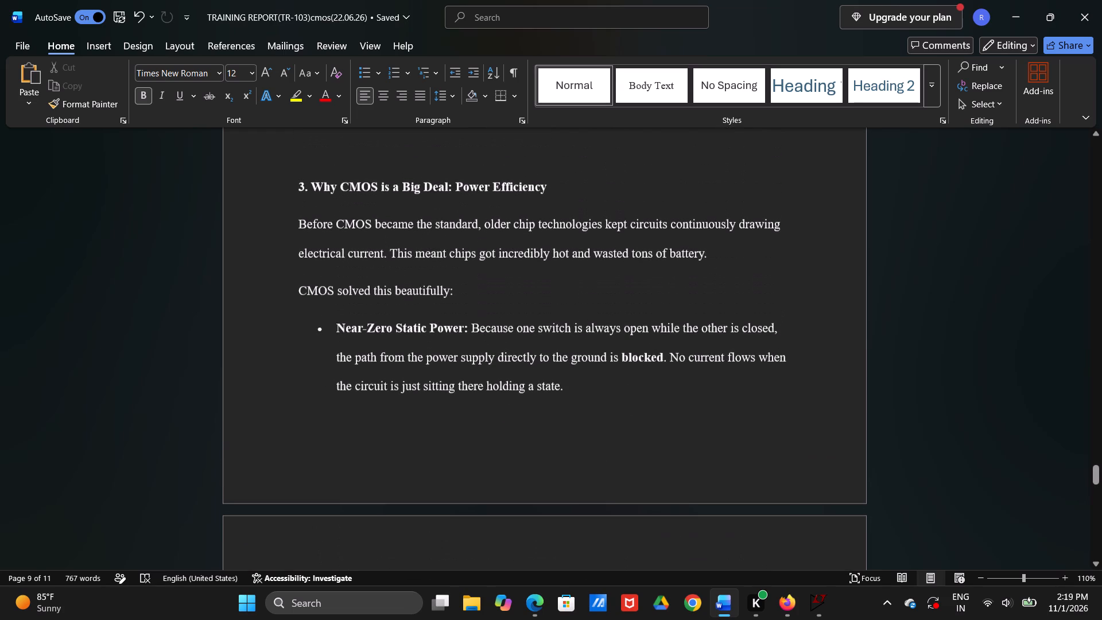
scroll(44, 569, "down", 2)
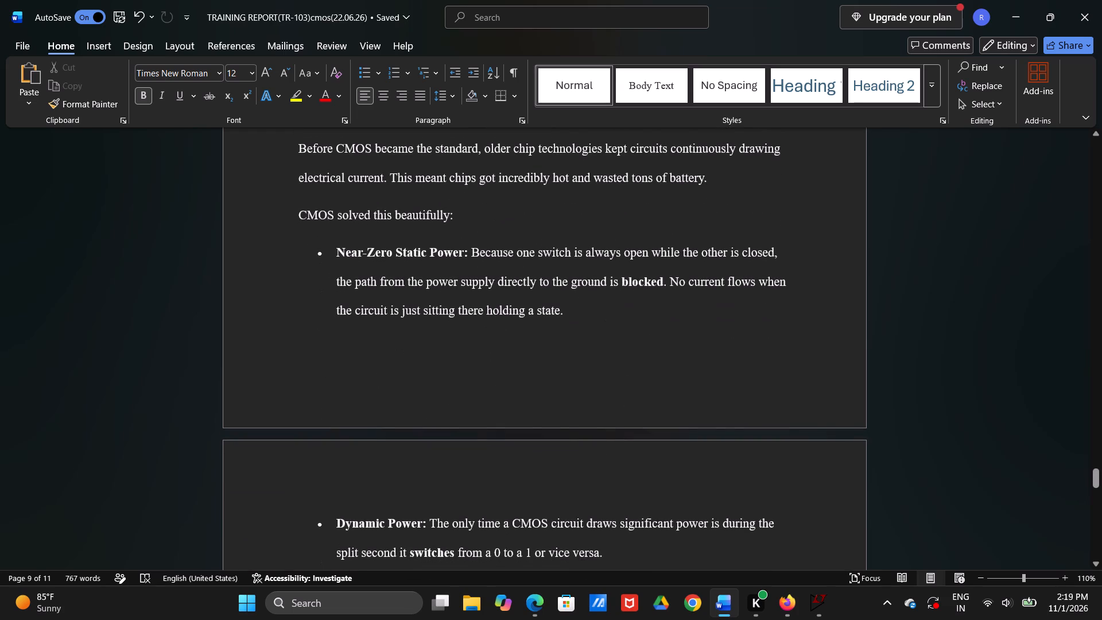
scroll(44, 569, "down", 1)
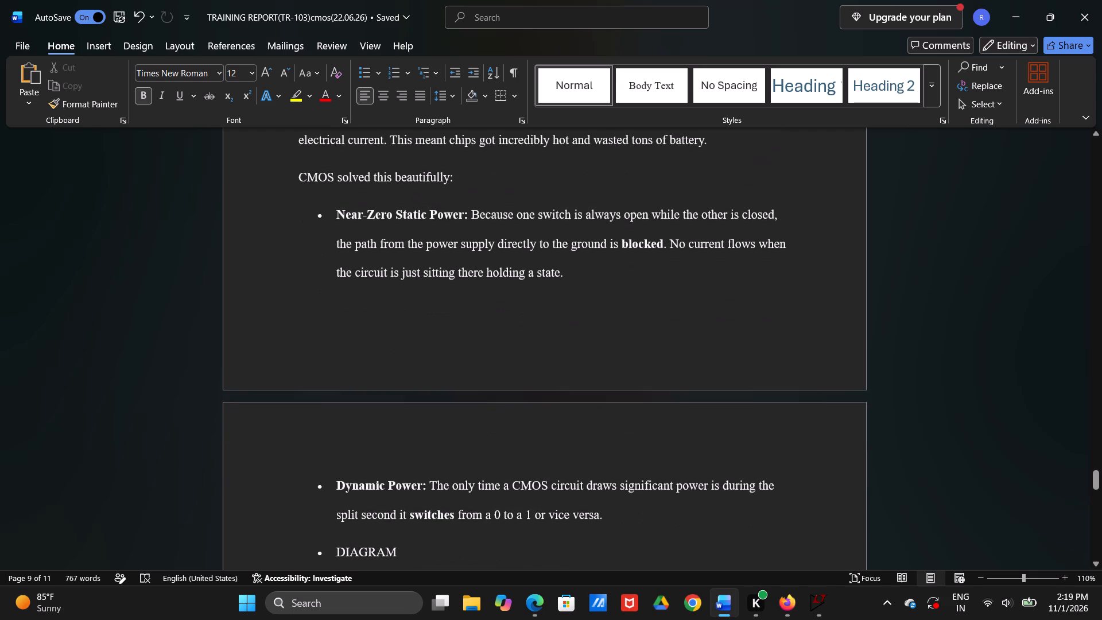
scroll(44, 570, "down", 1)
left_click_drag(292, 180, 447, 181)
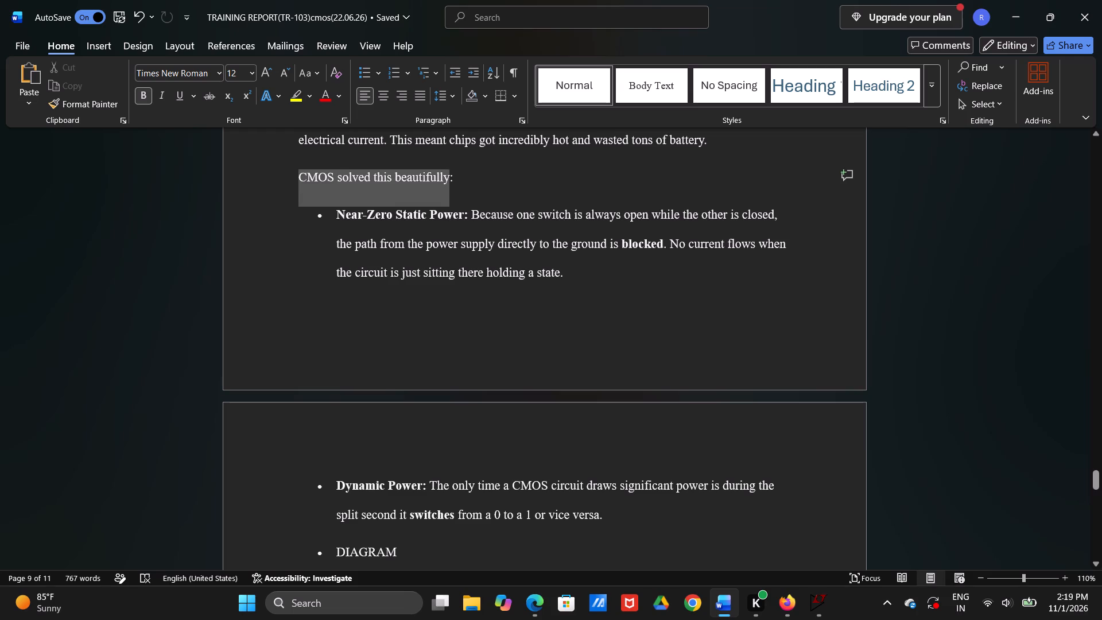
left_click_drag(447, 181, 448, 181)
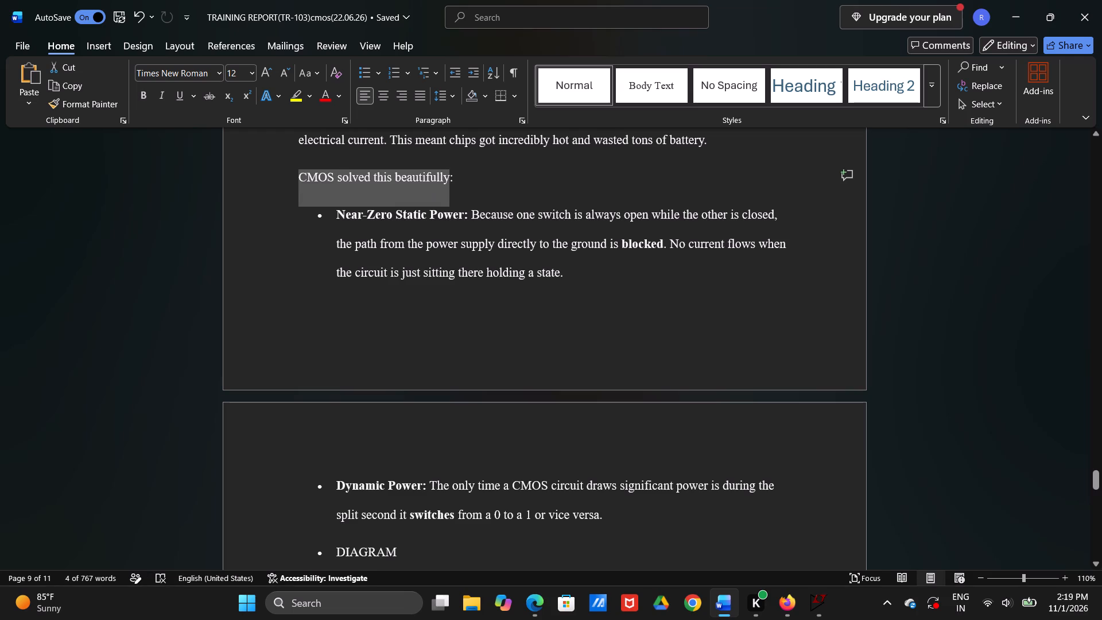
key("ctrl+b")
left_click(287, 177)
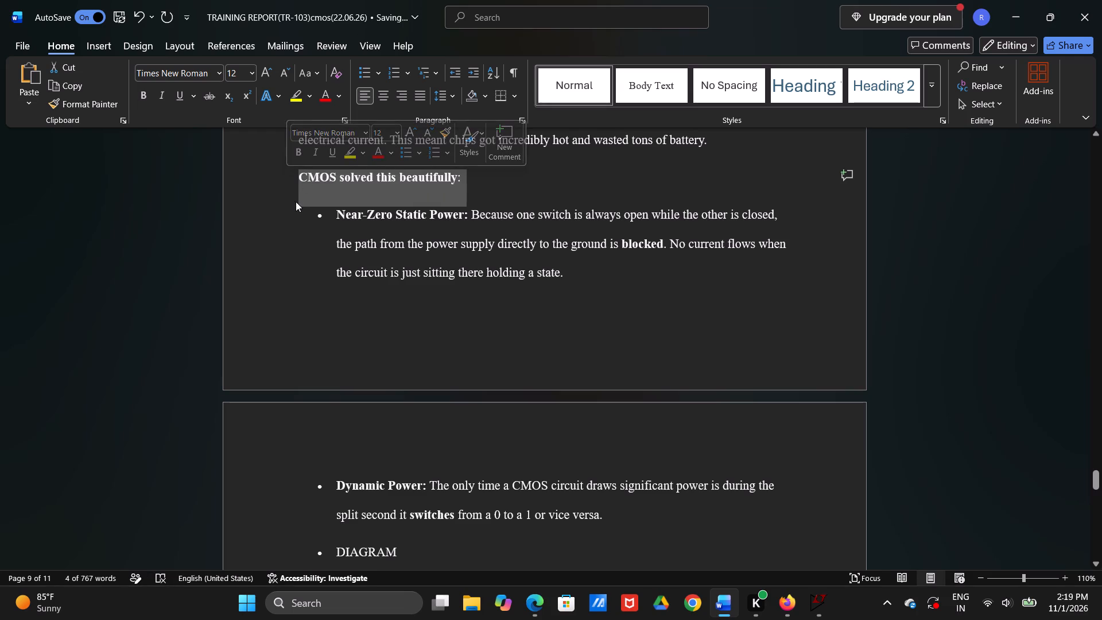
left_click(297, 201)
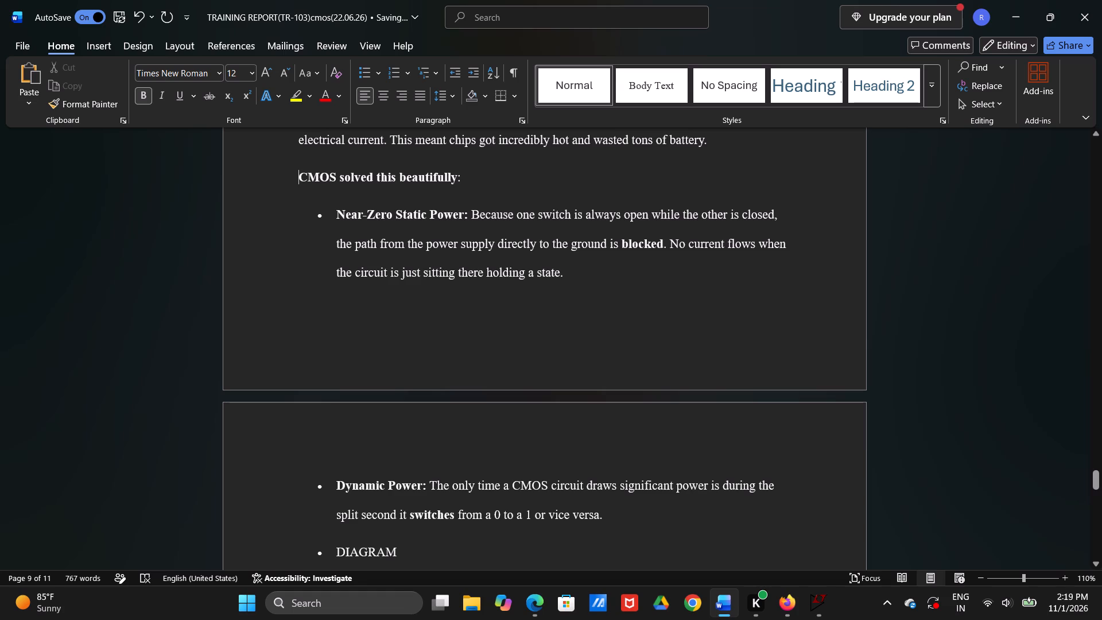
Shrink the "Basic Structure of CMOS" diagram slightly, keeping its proportions.
scroll(322, 219, "down", 3)
scroll(322, 219, "up", 3)
scroll(275, 220, "down", 1)
scroll(275, 220, "up", 1)
scroll(275, 220, "down", 1)
scroll(275, 220, "up", 1)
scroll(275, 220, "down", 1)
scroll(274, 220, "up", 1)
scroll(274, 220, "down", 5)
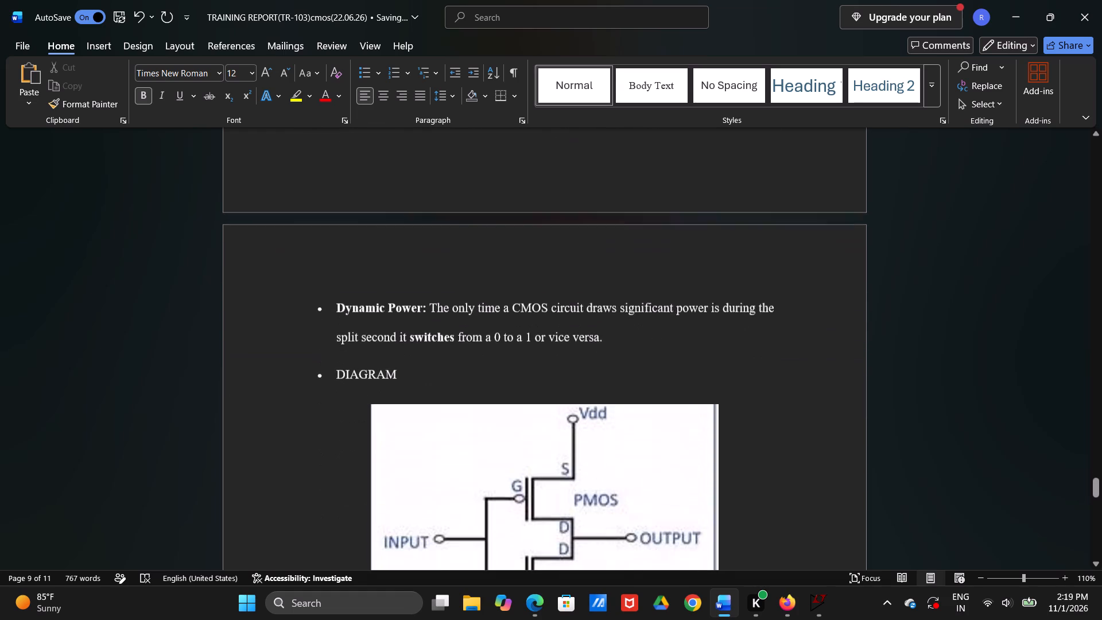
scroll(269, 227, "down", 2)
scroll(269, 228, "up", 1)
scroll(269, 228, "down", 3)
scroll(266, 230, "up", 1)
left_click(629, 375)
scroll(578, 401, "down", 3)
scroll(575, 400, "up", 1)
scroll(575, 400, "down", 1)
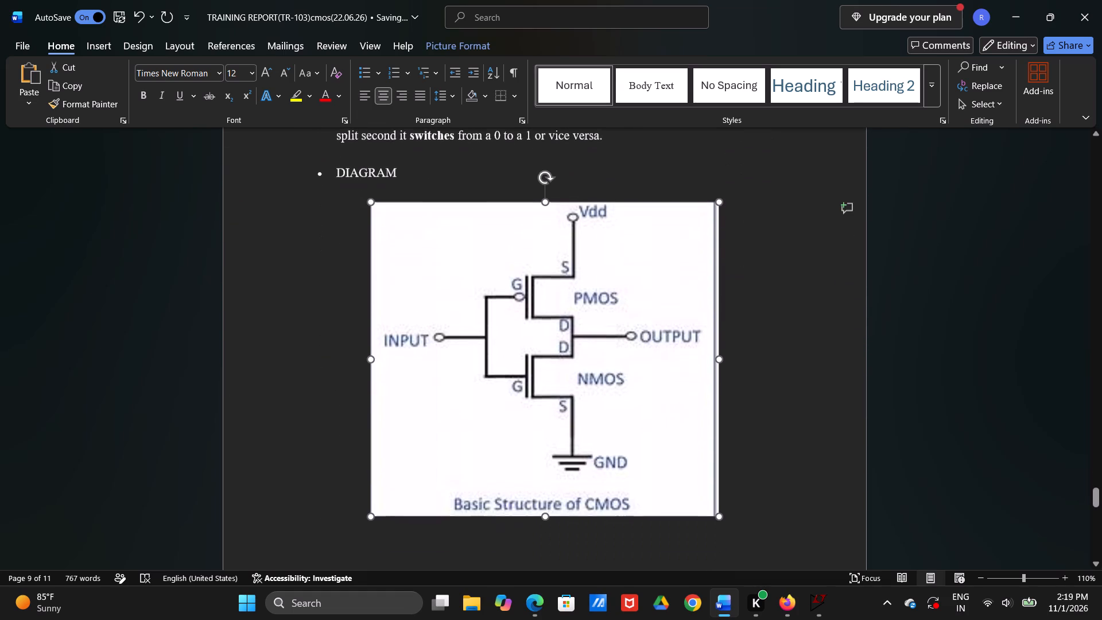
left_click_drag(711, 468, 724, 483)
left_click_drag(716, 480, 689, 447)
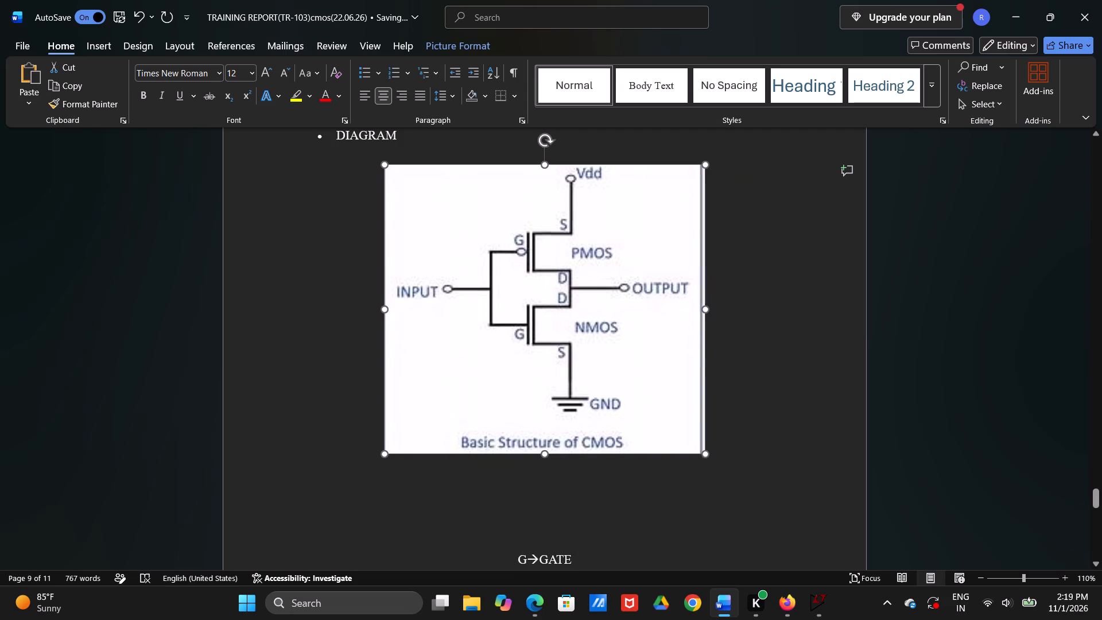
left_click_drag(689, 447, 678, 436)
Remove the blank lines between the CMOS structure diagram and the "G→GATE" line, and keep that line centred.
left_click(520, 536)
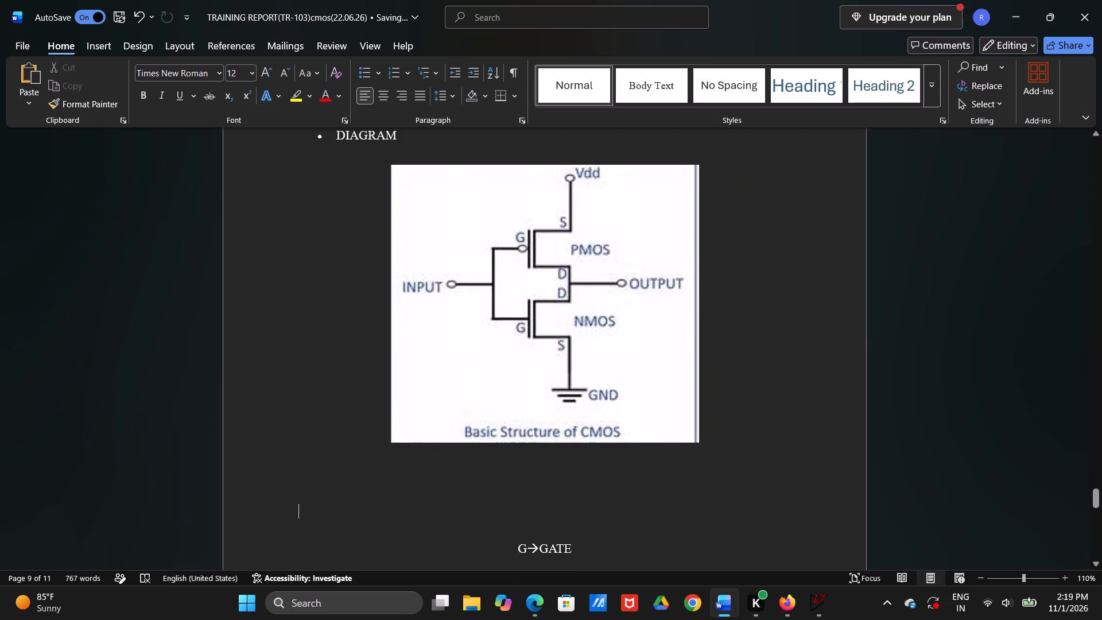
left_click(515, 545)
key("BackSpace")
key("BackSpace")
key("BackSpace")
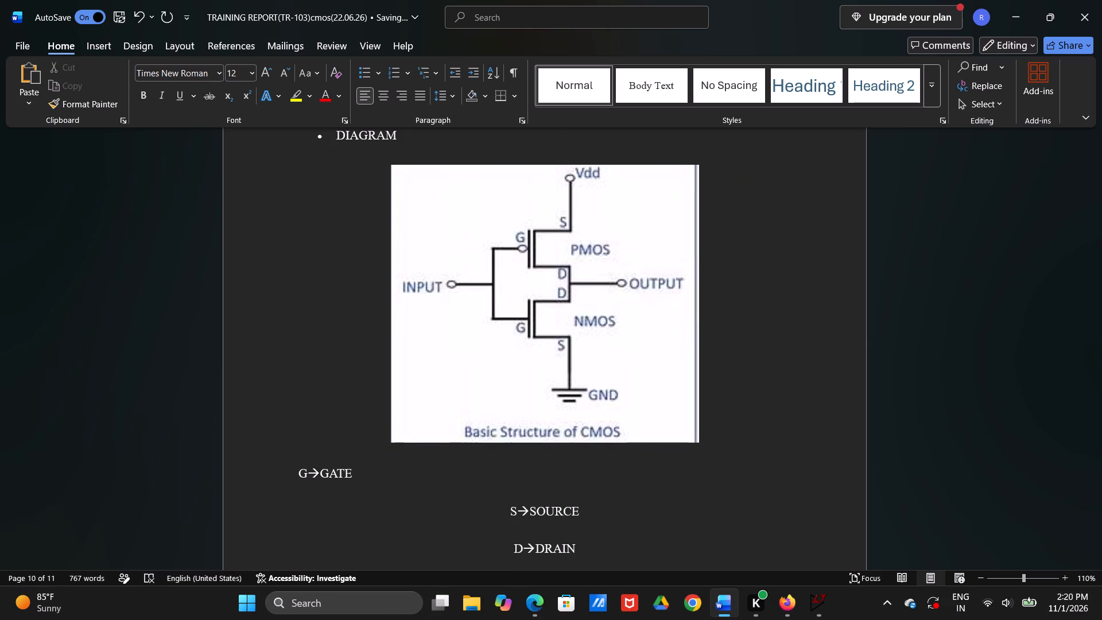
left_click(385, 97)
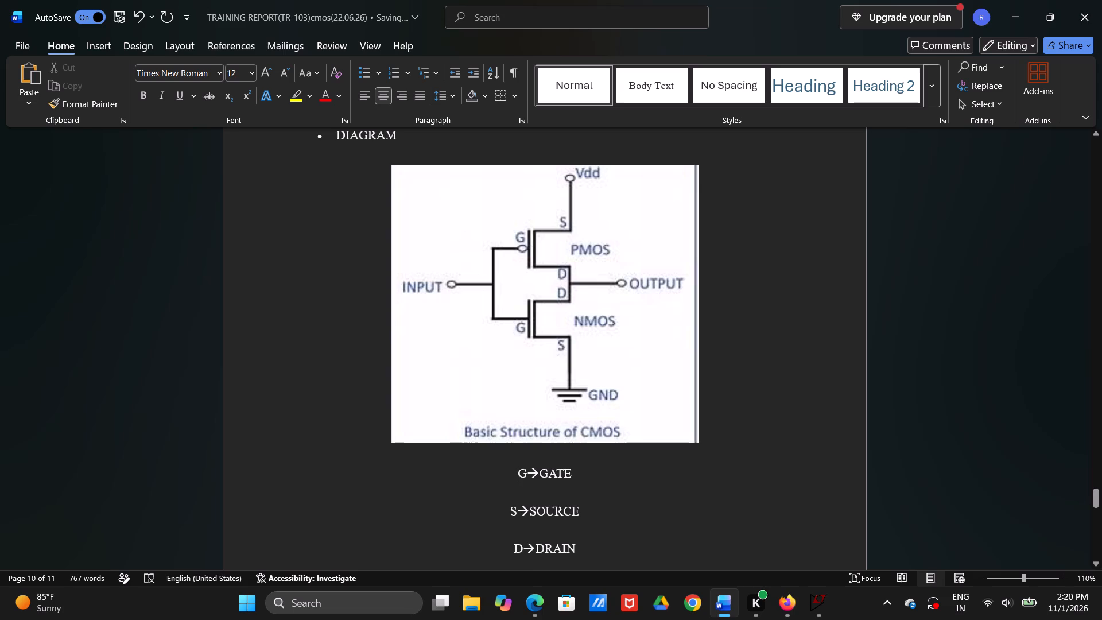
Shrink the NMOS and PMOS cross-section picture above the caption "Combination of PMOS & NMOS(CMOS)" slightly.
scroll(432, 410, "up", 1)
scroll(461, 445, "down", 1)
scroll(465, 449, "up", 1)
scroll(467, 450, "down", 3)
scroll(344, 417, "up", 1)
scroll(344, 420, "down", 1)
scroll(347, 422, "up", 1)
scroll(348, 423, "down", 1)
scroll(349, 423, "up", 1)
scroll(349, 423, "down", 3)
scroll(350, 424, "up", 1)
scroll(350, 424, "down", 5)
scroll(348, 423, "up", 1)
scroll(348, 423, "down", 1)
scroll(348, 423, "up", 1)
scroll(348, 423, "down", 1)
scroll(348, 423, "up", 1)
scroll(348, 423, "down", 1)
scroll(348, 424, "up", 1)
scroll(348, 424, "down", 3)
scroll(348, 424, "up", 1)
scroll(348, 425, "down", 1)
scroll(350, 425, "up", 1)
scroll(350, 425, "down", 1)
scroll(351, 425, "up", 1)
scroll(352, 425, "down", 1)
scroll(353, 425, "up", 1)
scroll(354, 426, "down", 1)
scroll(354, 426, "up", 1)
scroll(356, 427, "down", 1)
scroll(357, 427, "up", 1)
scroll(357, 427, "down", 1)
scroll(358, 427, "up", 1)
scroll(358, 427, "down", 5)
scroll(362, 428, "up", 1)
scroll(362, 428, "down", 1)
scroll(363, 428, "up", 1)
scroll(366, 430, "down", 1)
scroll(366, 429, "up", 1)
scroll(365, 429, "down", 1)
scroll(365, 429, "up", 1)
scroll(365, 429, "down", 1)
scroll(366, 429, "up", 1)
scroll(366, 429, "down", 1)
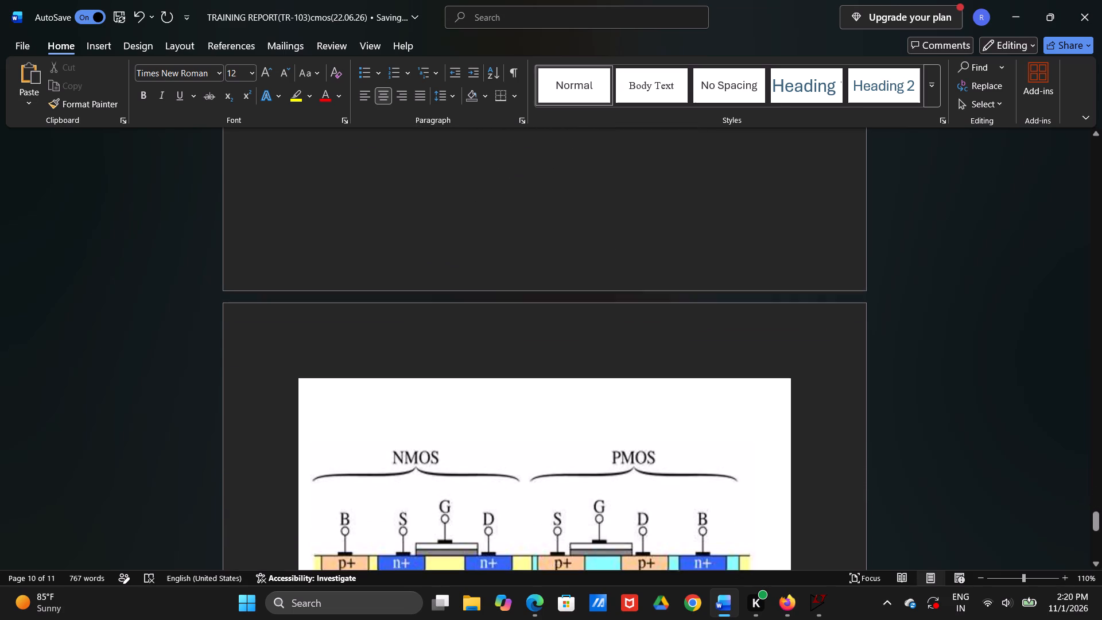
scroll(368, 429, "up", 1)
scroll(368, 429, "down", 3)
scroll(368, 429, "up", 1)
scroll(368, 429, "down", 5)
left_click(455, 333)
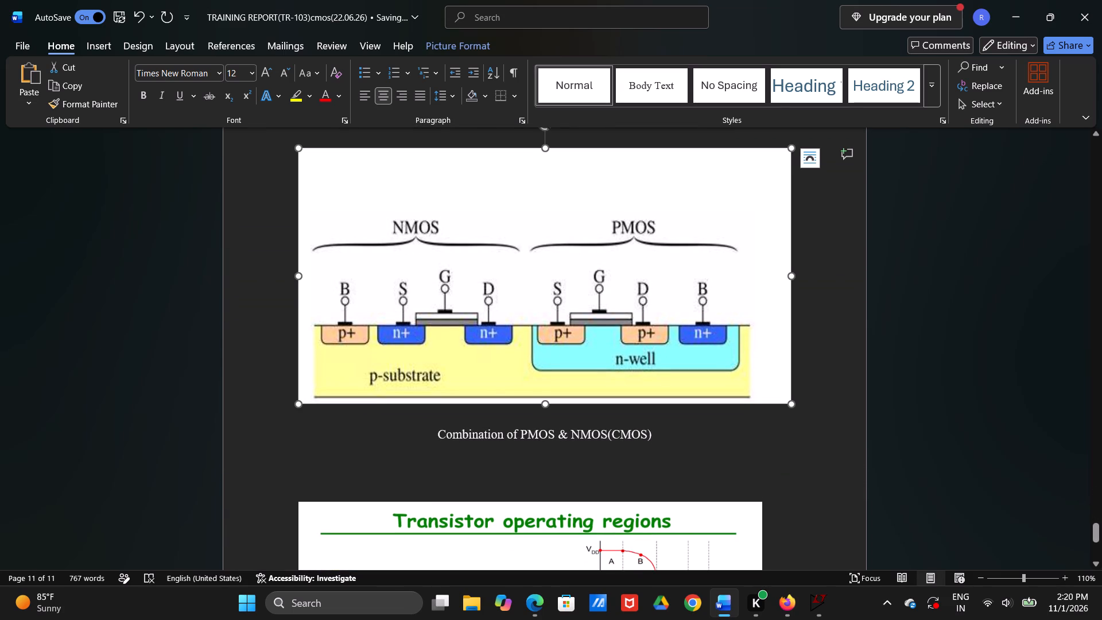
left_click_drag(793, 409, 752, 381)
left_click_drag(616, 339, 615, 344)
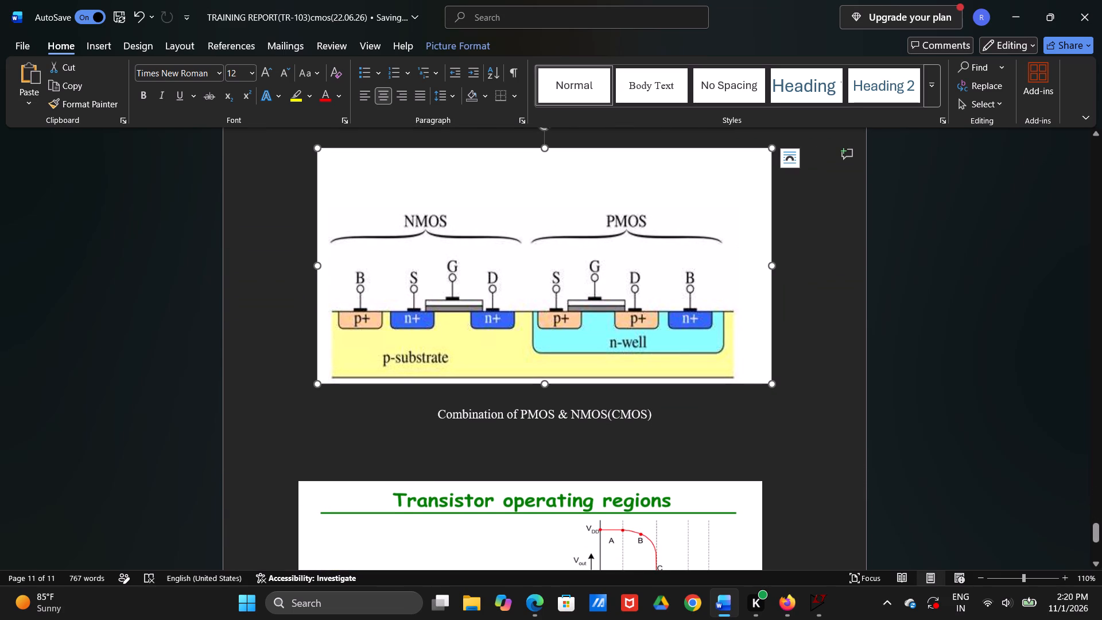
left_click_drag(779, 383, 739, 365)
left_click_drag(756, 375, 765, 390)
left_click_drag(773, 390, 743, 362)
left_click_drag(771, 381, 732, 361)
left_click(732, 363)
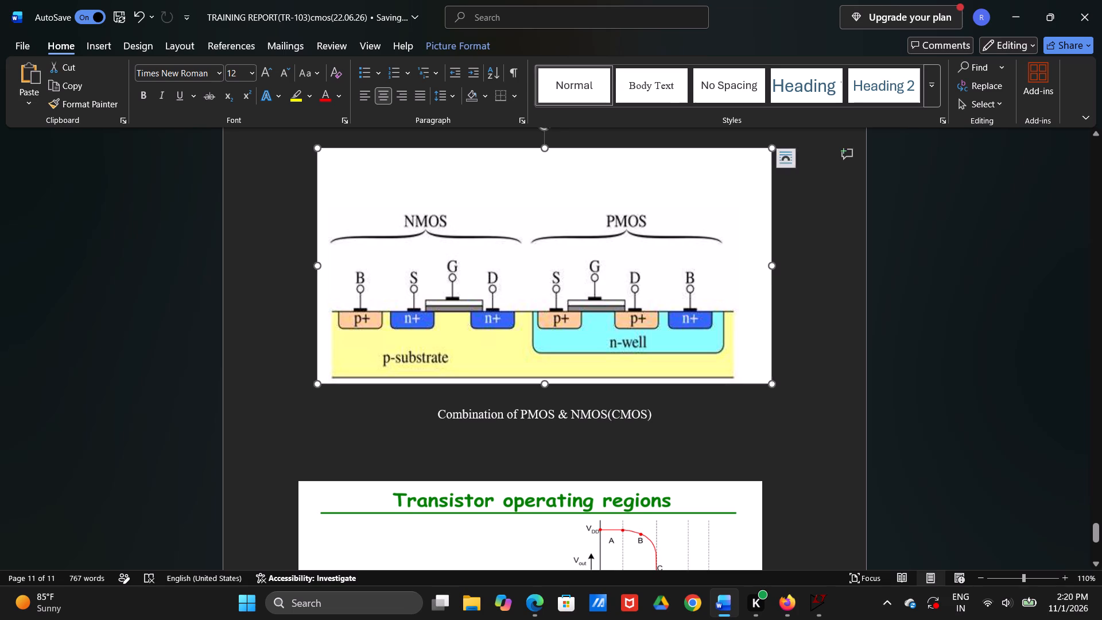
Shrink the "Transistor operating regions" picture and centre it above its transfer characteristics caption.
scroll(581, 398, "up", 1)
scroll(581, 398, "down", 1)
scroll(581, 398, "up", 1)
scroll(580, 398, "down", 1)
scroll(579, 402, "up", 1)
scroll(576, 404, "down", 1)
scroll(568, 408, "up", 1)
scroll(487, 423, "down", 3)
scroll(488, 423, "up", 1)
scroll(488, 423, "down", 1)
scroll(488, 423, "up", 1)
scroll(476, 425, "down", 6)
left_click(495, 429)
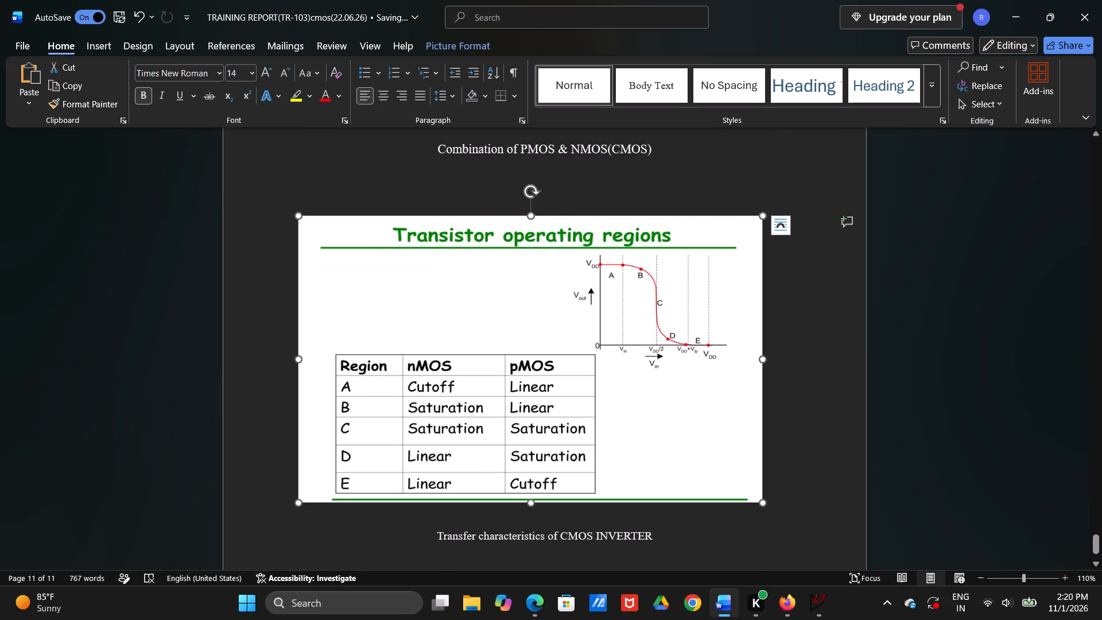
left_click_drag(762, 504, 704, 451)
left_click_drag(584, 423, 583, 423)
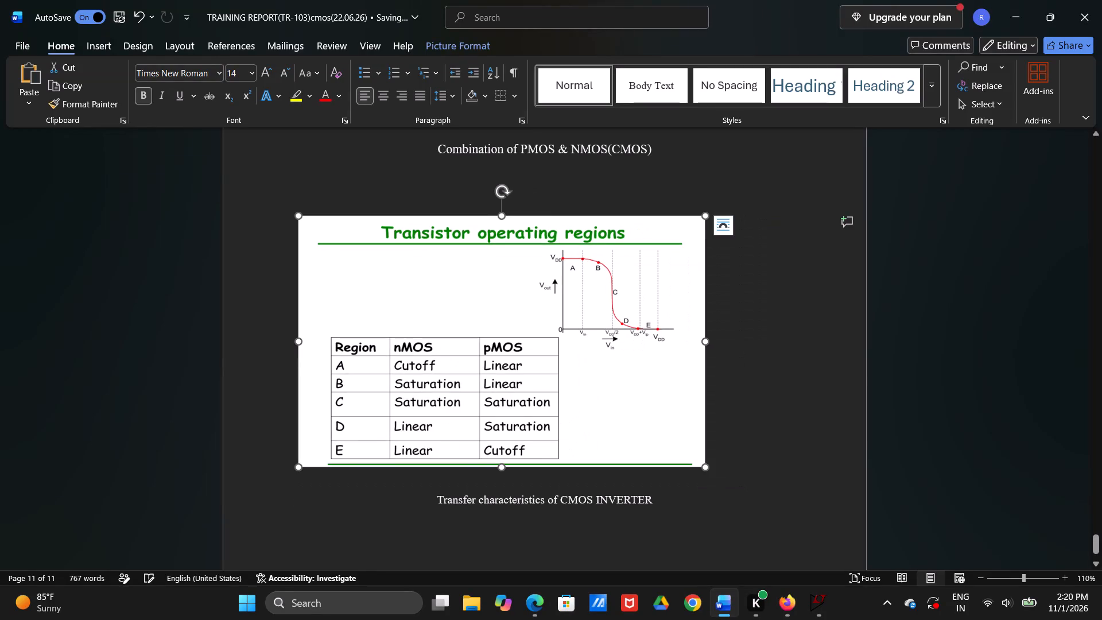
left_click_drag(583, 423, 690, 413)
left_click(382, 94)
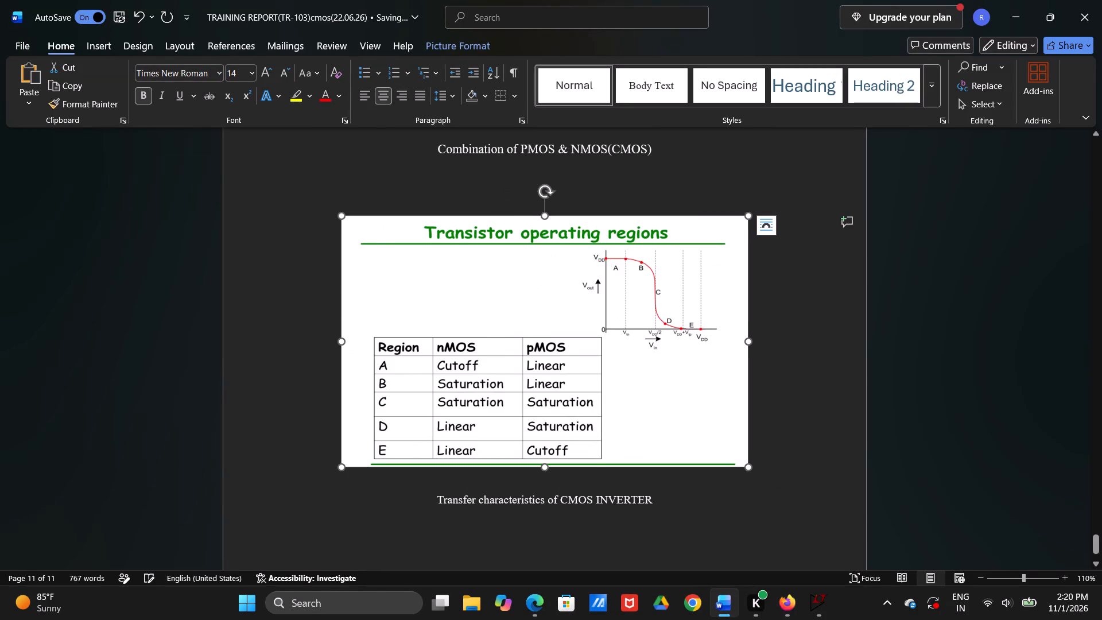
Examine the page layout from the final figures back up to the inverter example and its signal table.
scroll(490, 312, "down", 1)
scroll(489, 312, "up", 17)
scroll(477, 312, "down", 2)
scroll(480, 312, "up", 3)
scroll(482, 312, "down", 1)
scroll(482, 312, "up", 1)
scroll(482, 312, "down", 1)
scroll(482, 312, "up", 3)
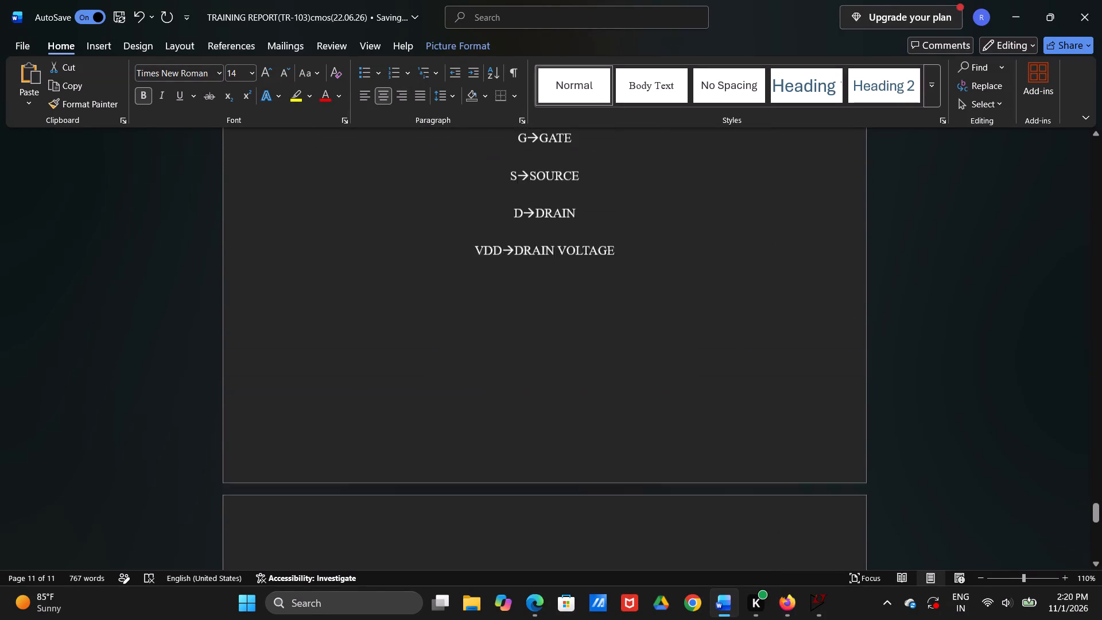
scroll(487, 324, "down", 1)
scroll(487, 324, "up", 5)
scroll(490, 324, "down", 1)
scroll(490, 324, "up", 9)
scroll(492, 343, "down", 1)
scroll(492, 343, "up", 1)
scroll(492, 342, "down", 1)
scroll(492, 340, "up", 3)
scroll(492, 342, "down", 1)
scroll(492, 342, "up", 1)
scroll(492, 342, "down", 1)
scroll(492, 341, "up", 1)
scroll(492, 339, "down", 1)
scroll(492, 335, "up", 3)
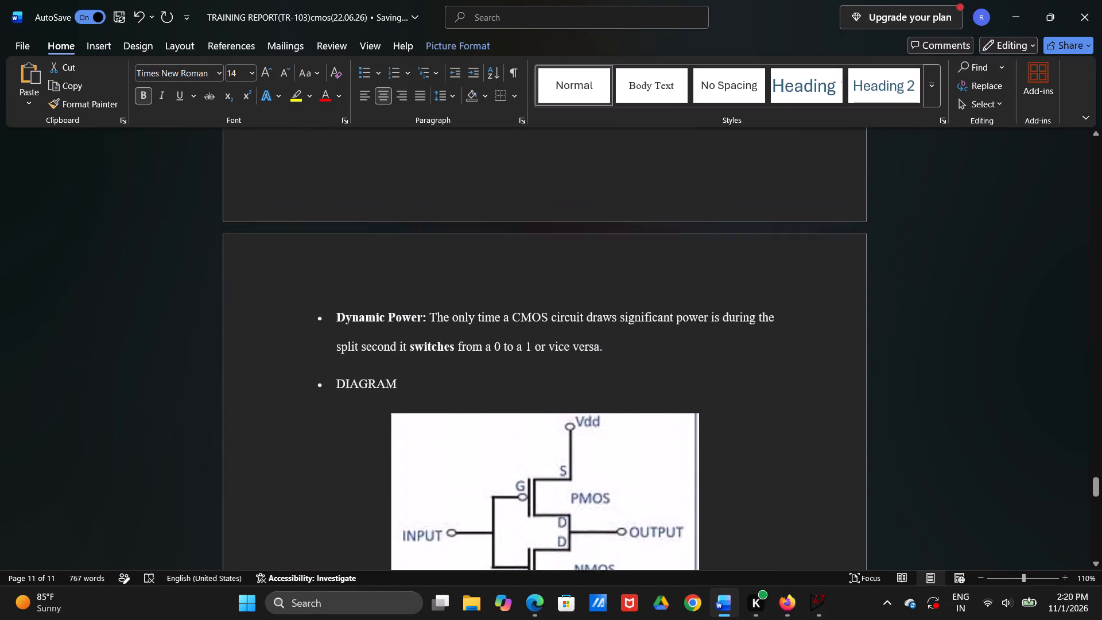
scroll(490, 335, "up", 7)
scroll(494, 330, "down", 1)
scroll(494, 330, "up", 1)
scroll(494, 329, "down", 1)
scroll(491, 332, "up", 3)
scroll(81, 302, "down", 1)
scroll(75, 298, "up", 1)
scroll(79, 289, "down", 1)
scroll(96, 286, "up", 1)
scroll(316, 318, "down", 1)
scroll(317, 317, "up", 3)
scroll(322, 314, "down", 1)
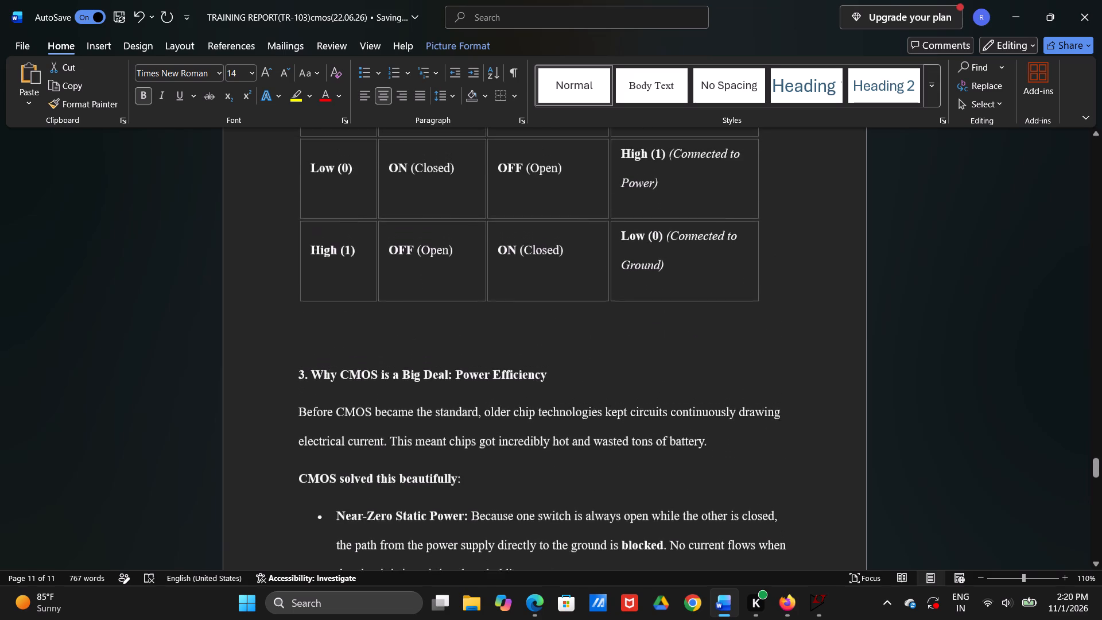
scroll(378, 334, "up", 1)
scroll(378, 334, "down", 1)
scroll(378, 334, "up", 1)
scroll(378, 334, "down", 1)
scroll(378, 334, "up", 3)
scroll(434, 348, "down", 1)
scroll(434, 348, "up", 1)
scroll(435, 348, "down", 1)
scroll(437, 348, "up", 5)
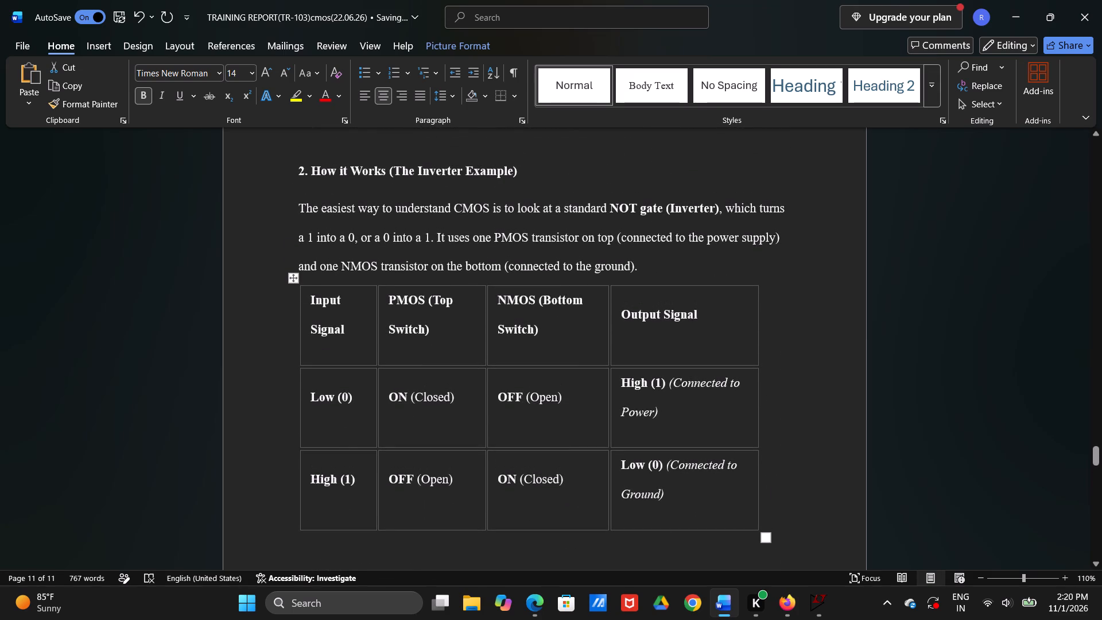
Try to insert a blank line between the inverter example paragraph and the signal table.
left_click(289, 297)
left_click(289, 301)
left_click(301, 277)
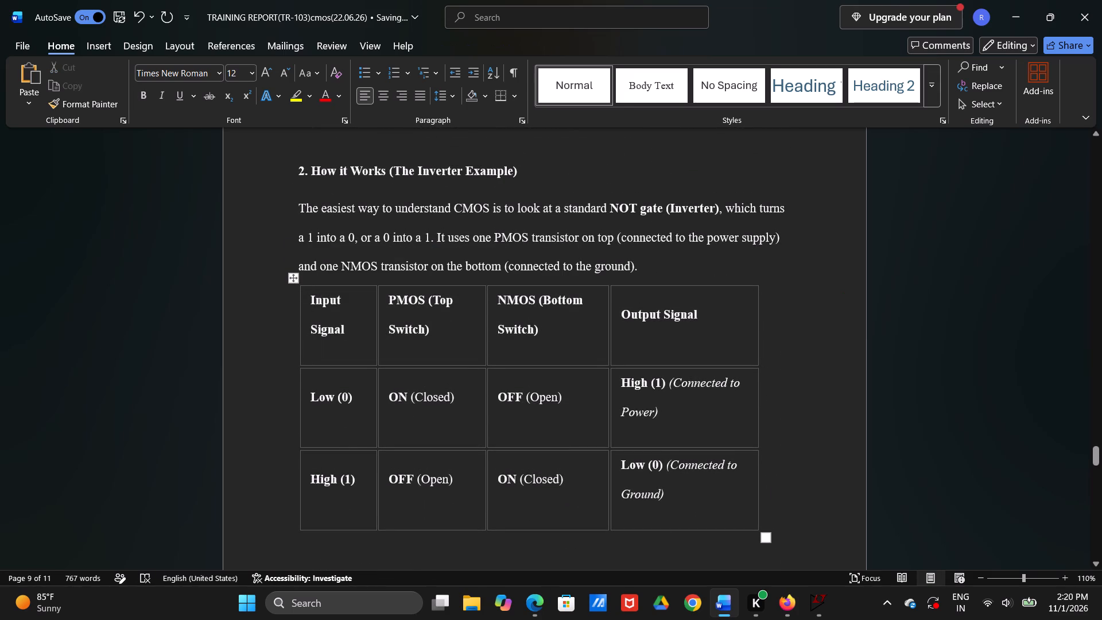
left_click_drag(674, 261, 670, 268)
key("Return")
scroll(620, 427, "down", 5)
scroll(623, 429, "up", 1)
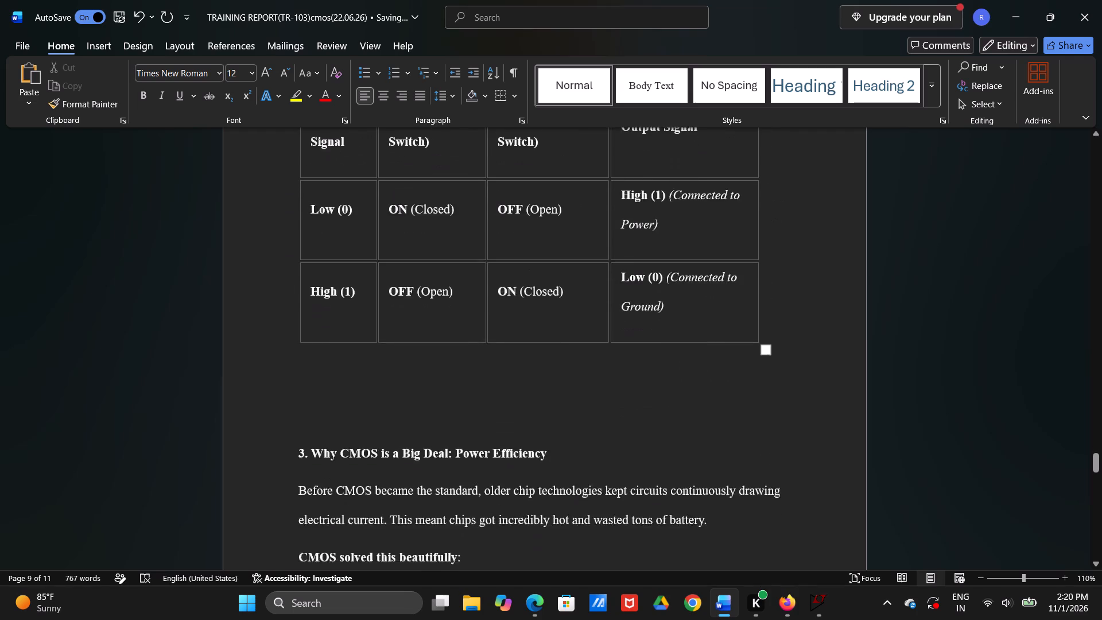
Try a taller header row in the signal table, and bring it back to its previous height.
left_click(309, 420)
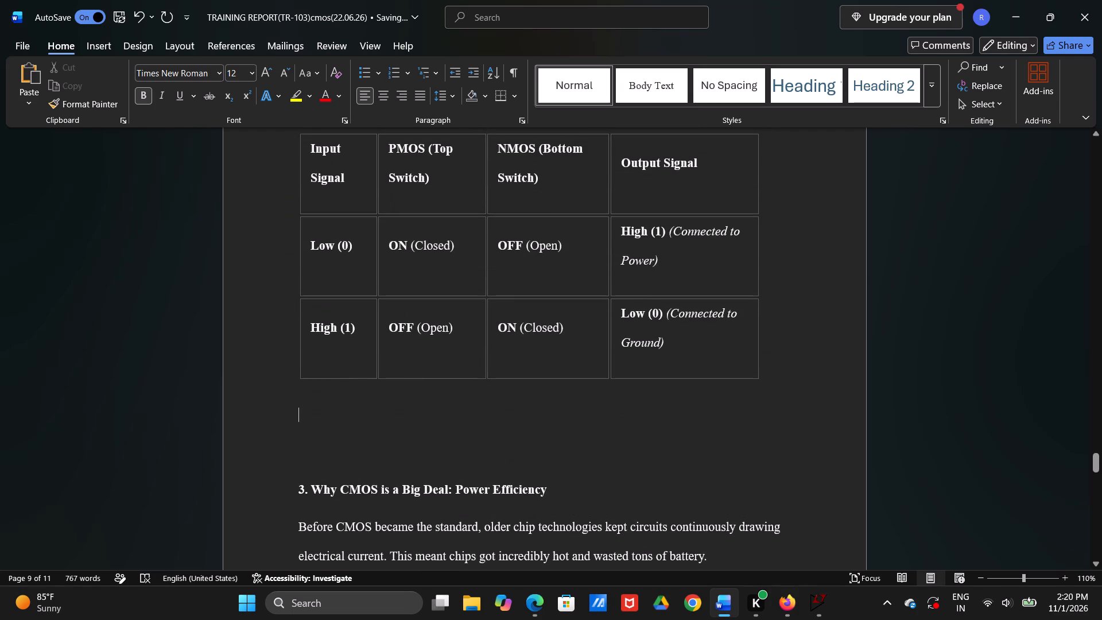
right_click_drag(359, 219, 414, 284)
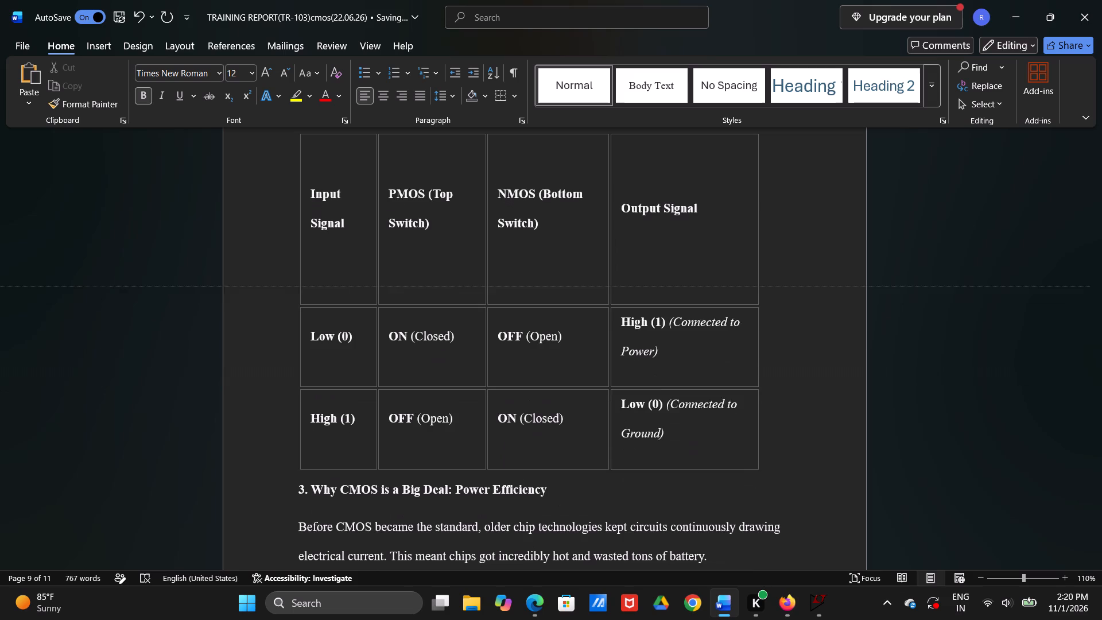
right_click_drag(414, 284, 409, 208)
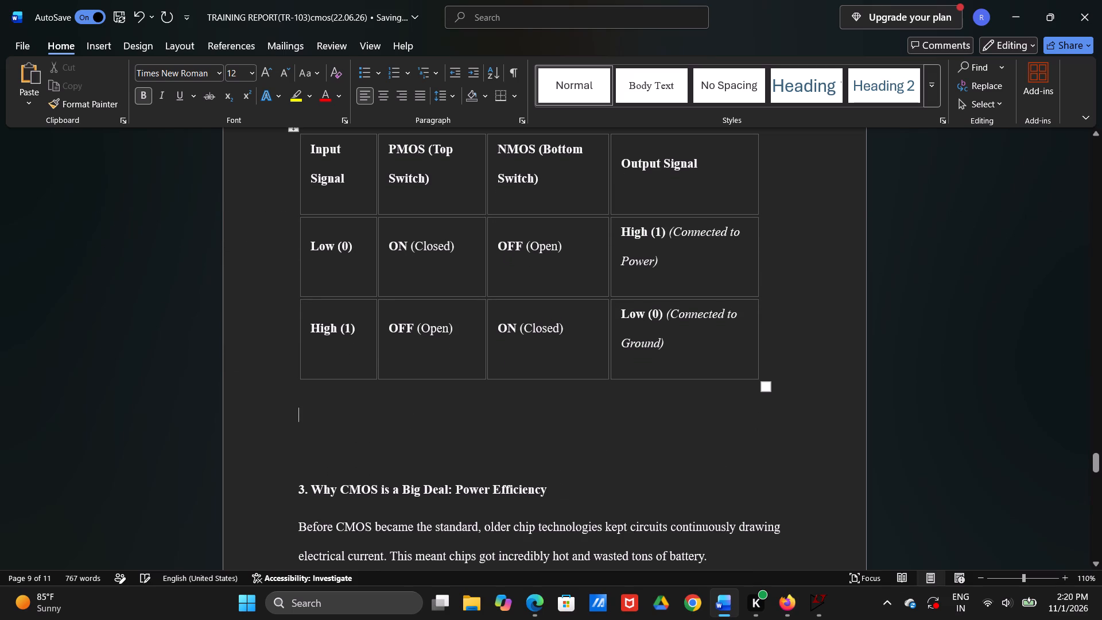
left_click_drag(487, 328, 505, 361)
Insert two blank lines before the heading "3. Why CMOS is a Big Deal: Power Efficiency".
left_click(290, 490)
key("Return")
key("Return")
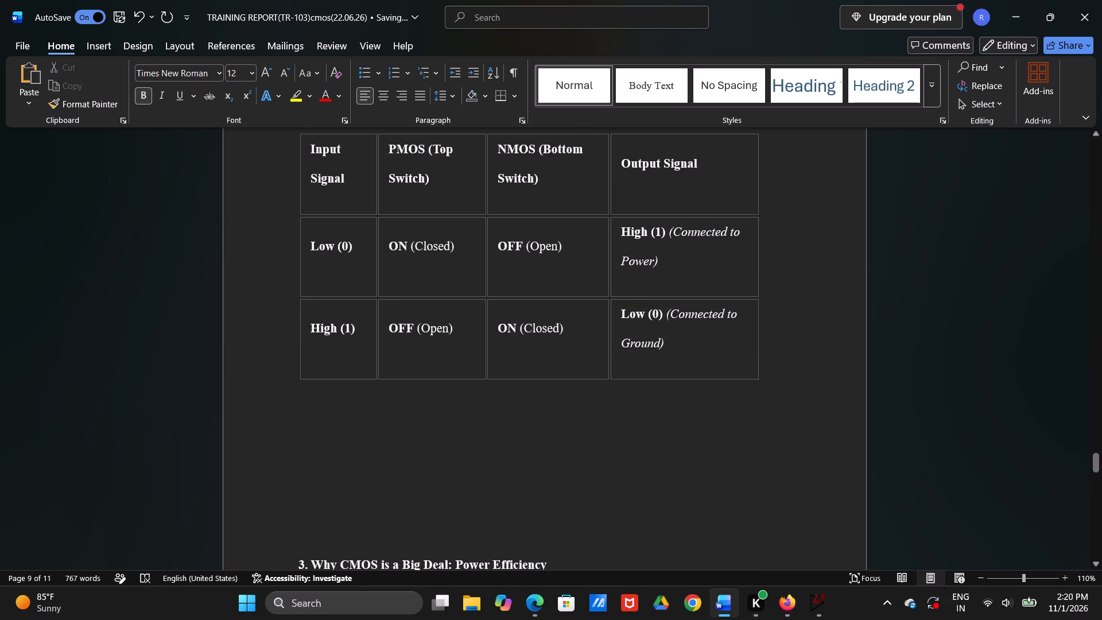
Move the whole signal table down to leave room for a caption beneath the inverter example paragraph.
scroll(568, 155, "up", 3)
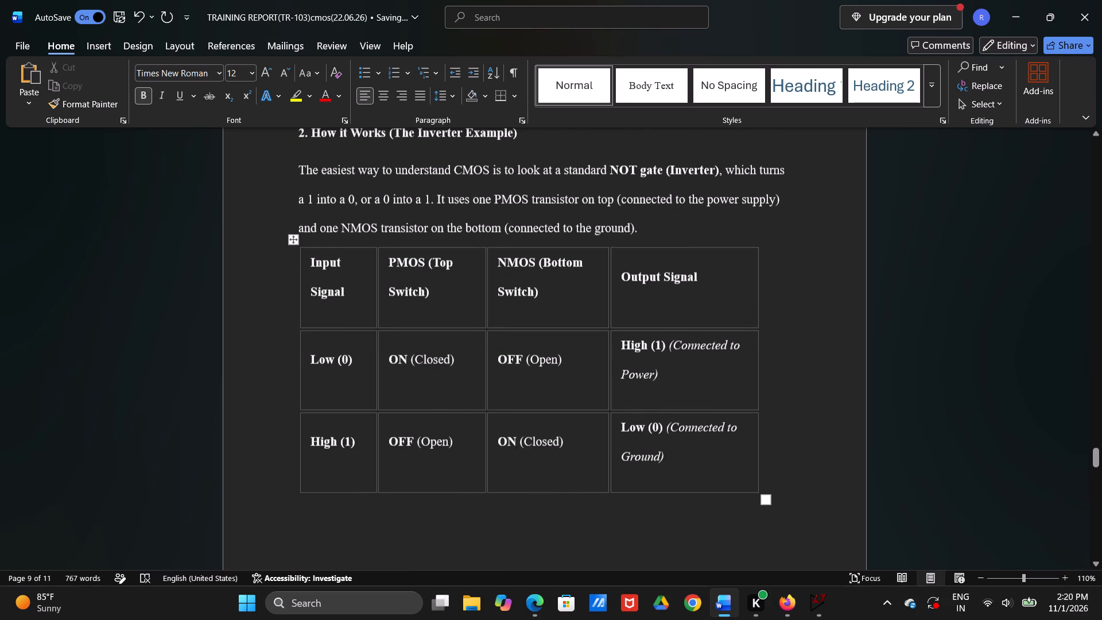
left_click_drag(554, 253, 556, 324)
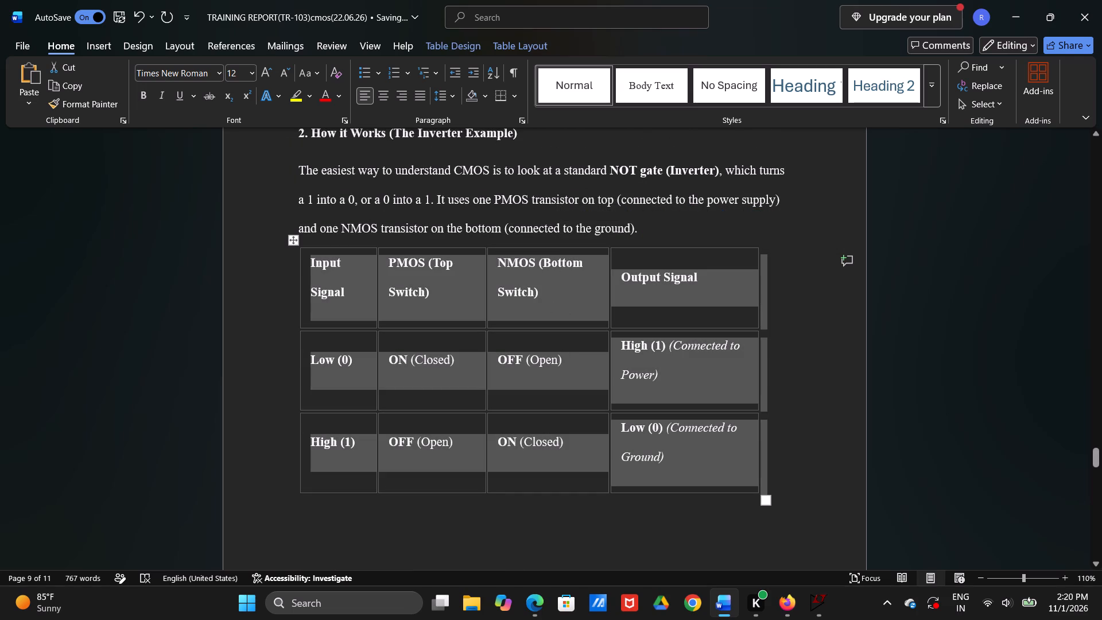
left_click_drag(294, 238, 297, 269)
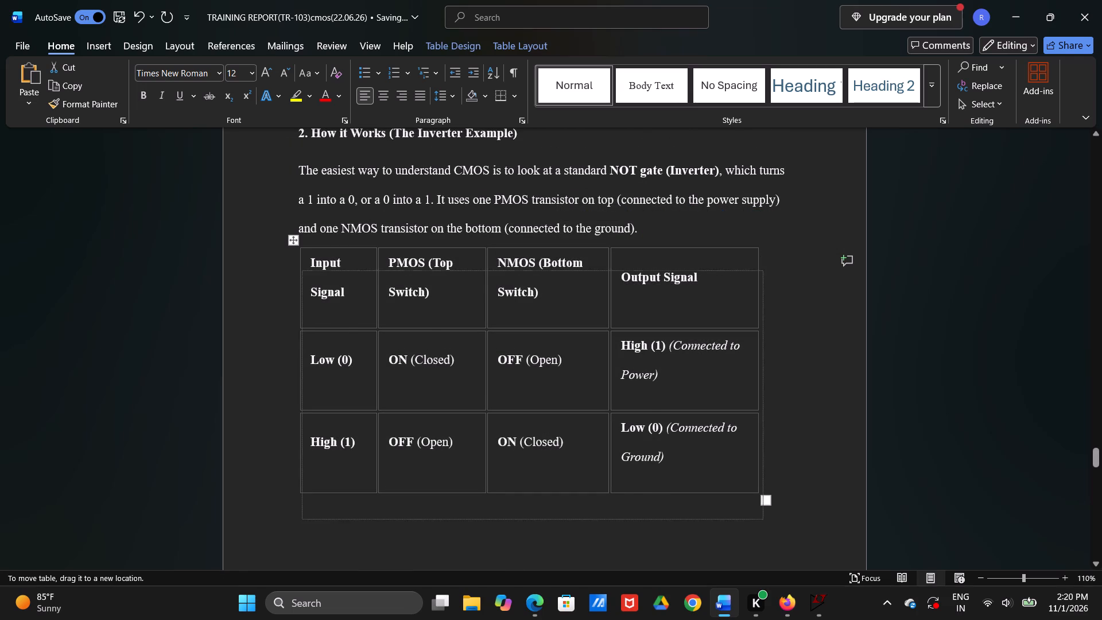
left_click_drag(297, 269, 293, 324)
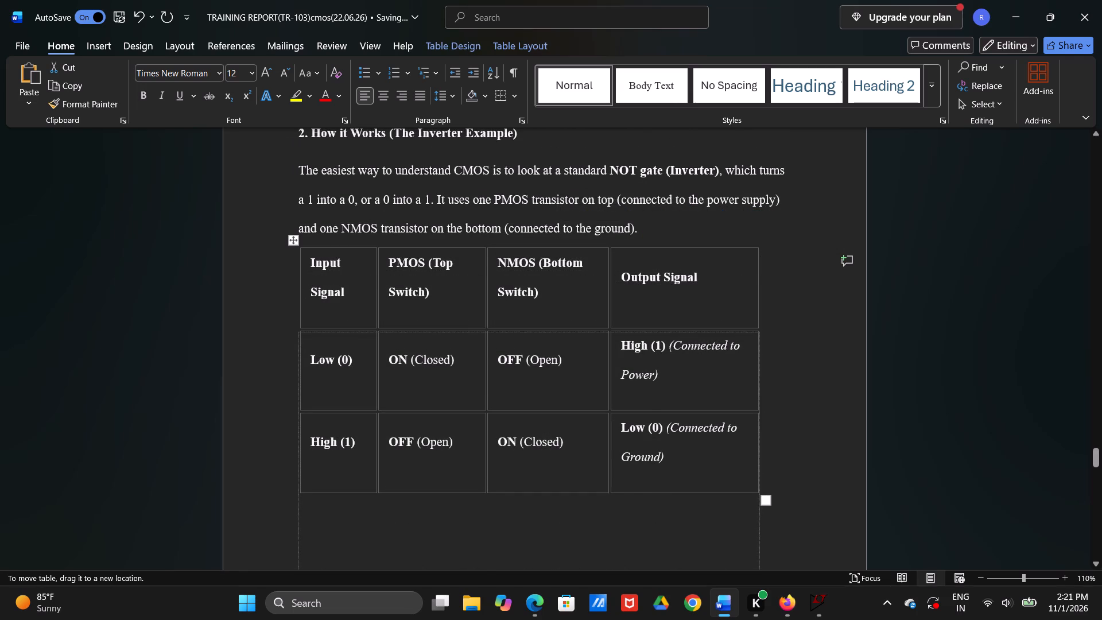
left_click_drag(293, 324, 292, 324)
Add the centred caption "Table 1.1 Truth Table of Inverter" on the blank line directly above the signal table.
left_click(401, 284)
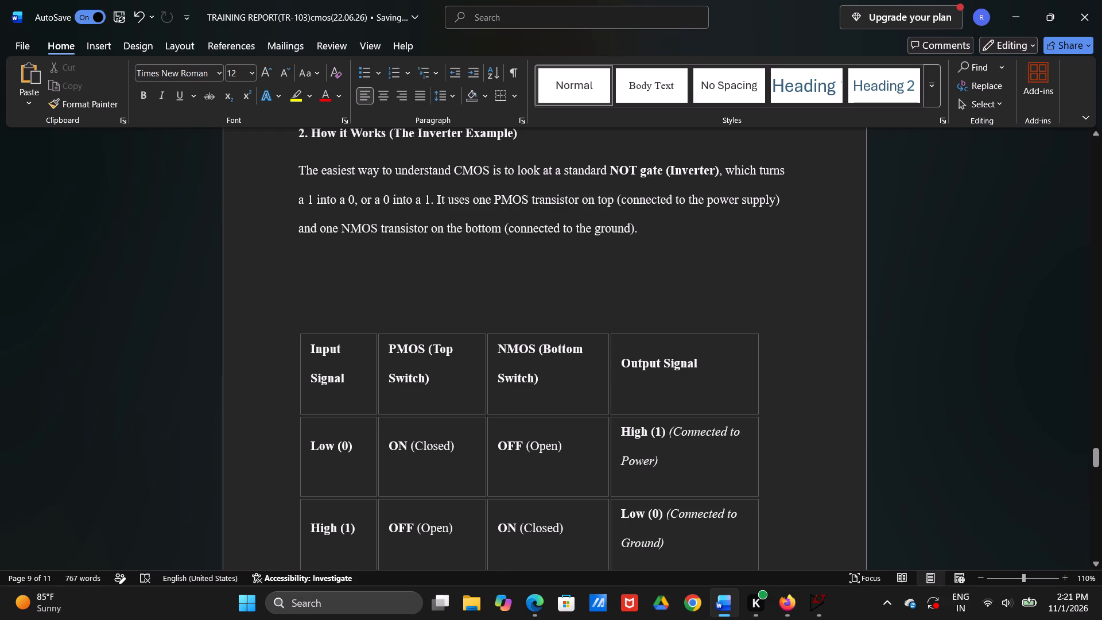
left_click(354, 290)
left_click(305, 299)
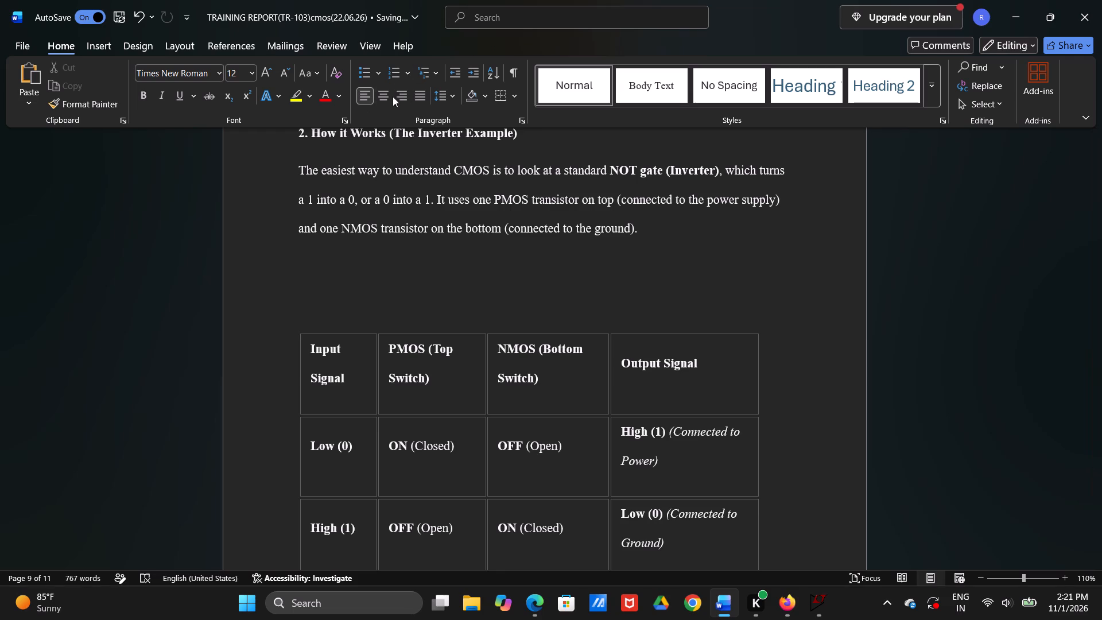
left_click(389, 96)
key("shift+t")
key("a")
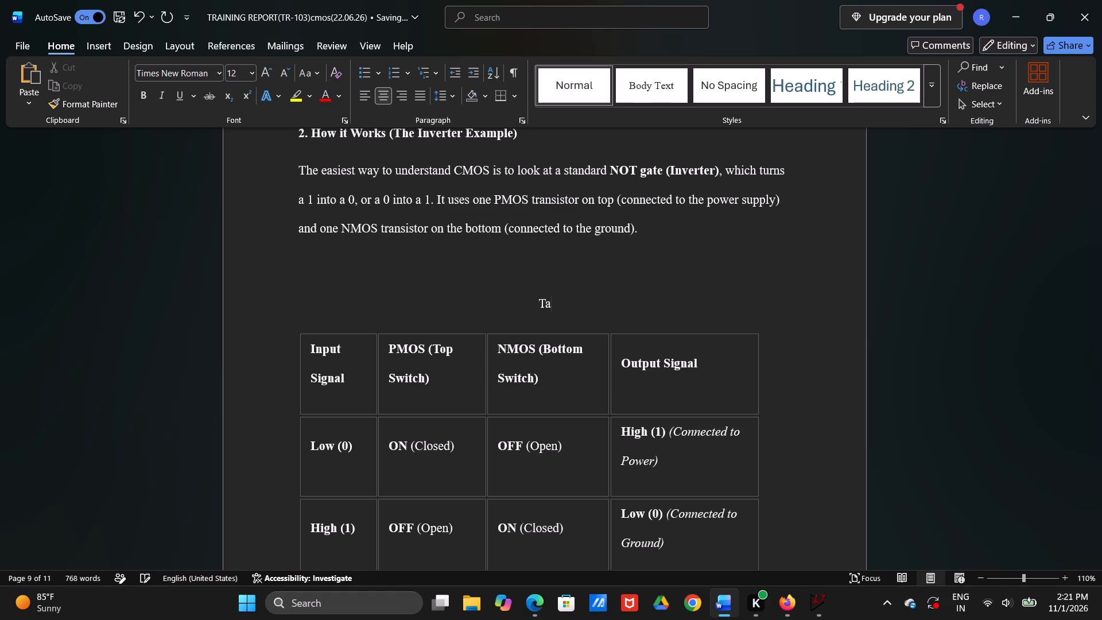
type("ble")
key("space")
type("1.1")
scroll(356, 238, "down", 4)
scroll(357, 238, "up", 1)
scroll(357, 238, "down", 1)
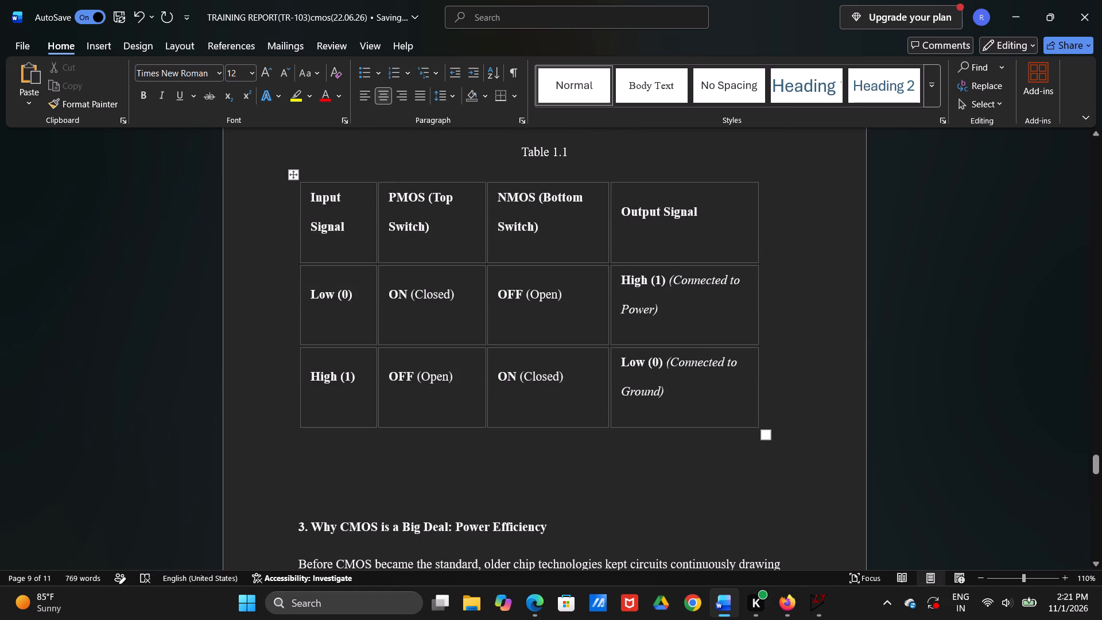
scroll(316, 325, "up", 3)
scroll(316, 325, "down", 1)
scroll(316, 325, "up", 3)
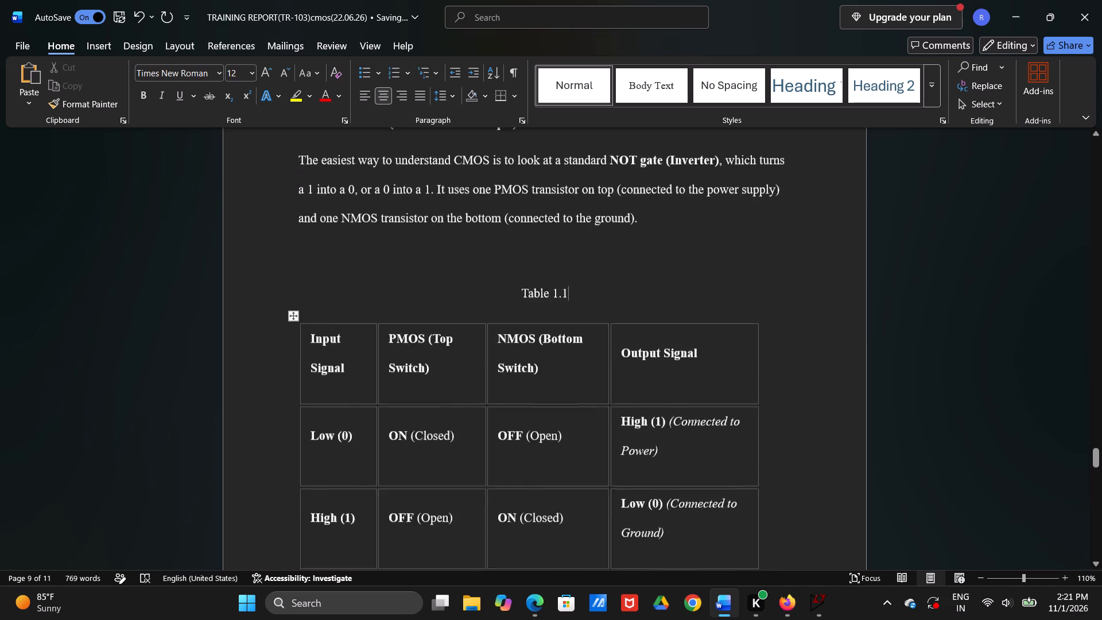
scroll(316, 325, "up", 4)
scroll(316, 325, "down", 1)
scroll(316, 325, "up", 1)
scroll(316, 325, "down", 3)
key("space")
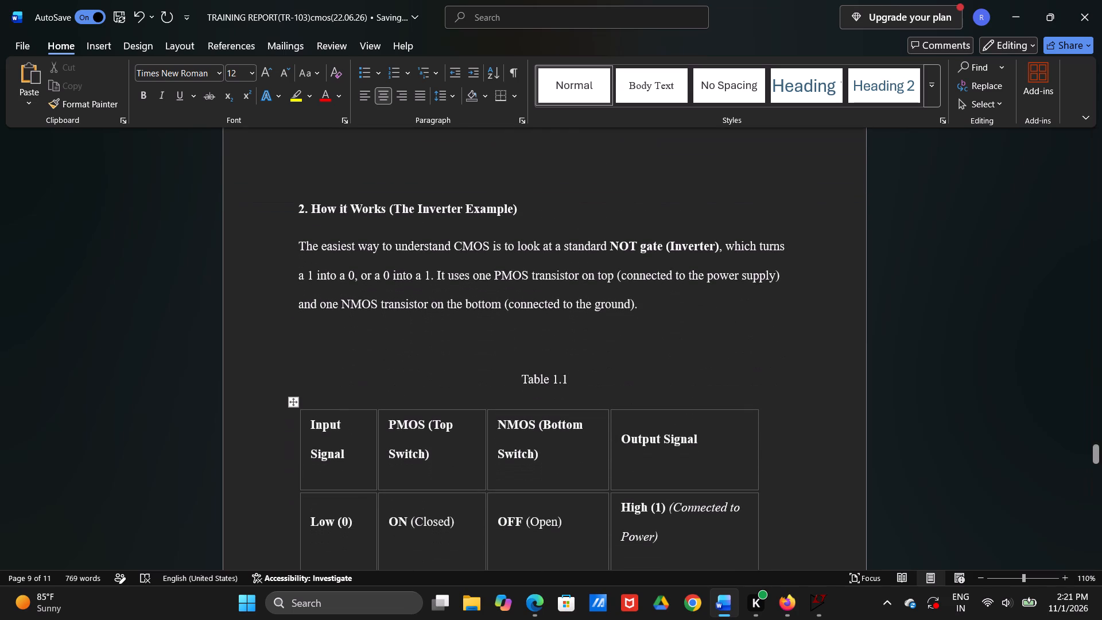
type("Truth Table of Inverter")
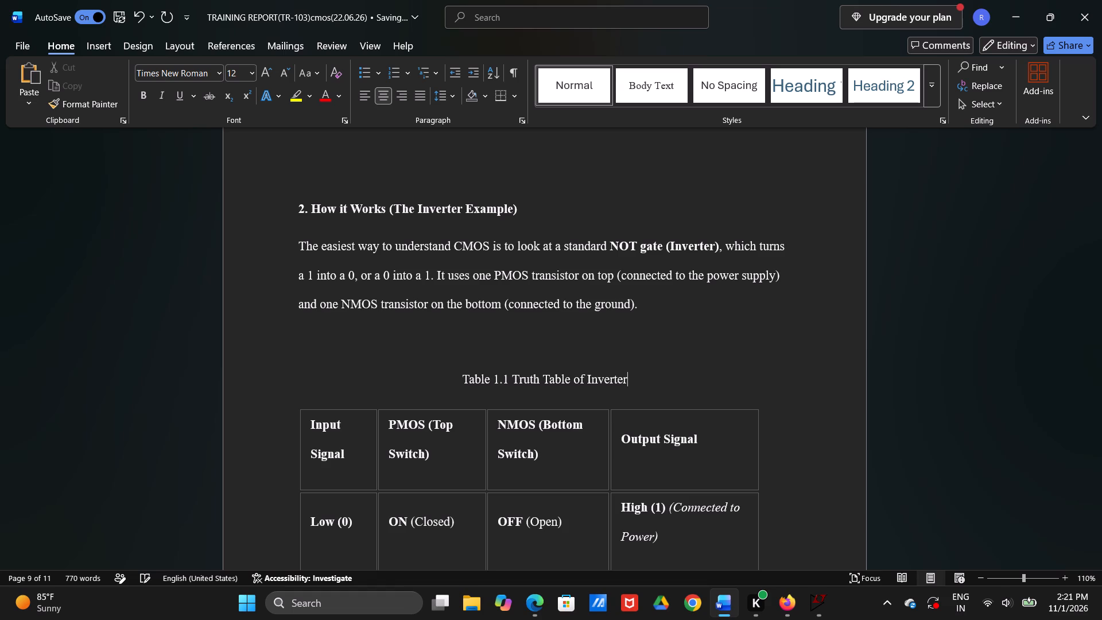
Examine the layout and spacing around the inverter section and its captioned table.
scroll(245, 308, "up", 1)
scroll(238, 311, "down", 1)
scroll(228, 312, "up", 1)
scroll(224, 313, "down", 1)
scroll(256, 336, "up", 1)
scroll(258, 338, "down", 3)
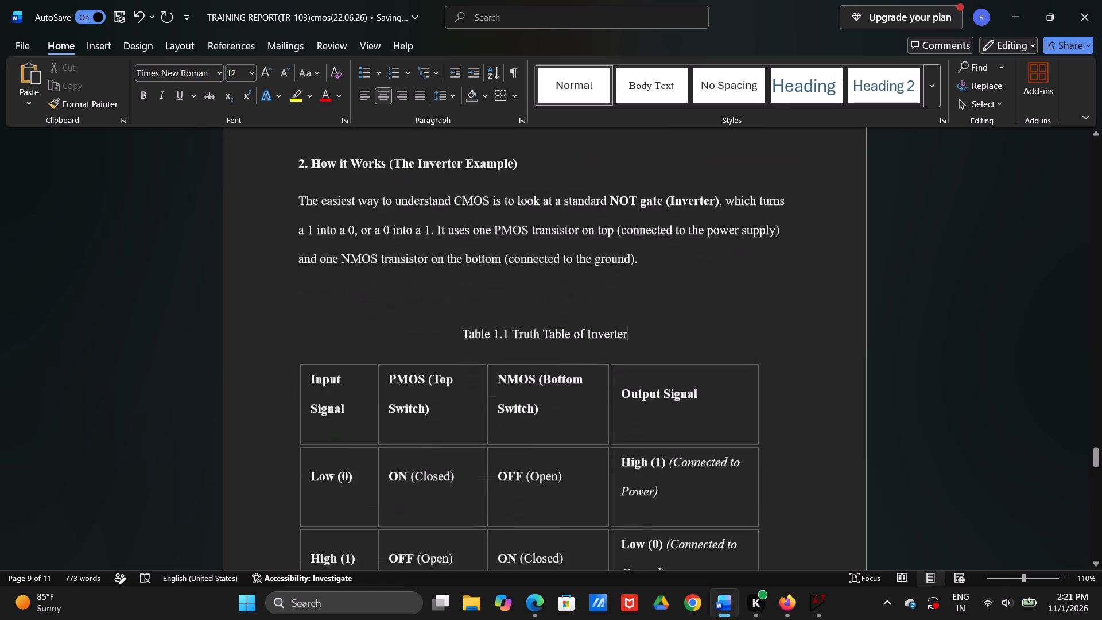
scroll(262, 336, "up", 1)
scroll(263, 336, "down", 1)
scroll(264, 336, "up", 1)
scroll(264, 336, "down", 3)
scroll(266, 340, "up", 1)
scroll(265, 339, "down", 1)
scroll(263, 338, "up", 1)
scroll(263, 338, "down", 1)
scroll(263, 338, "up", 1)
scroll(263, 338, "down", 1)
scroll(262, 338, "up", 1)
scroll(261, 338, "down", 1)
scroll(258, 338, "up", 1)
scroll(257, 338, "down", 1)
scroll(255, 336, "up", 1)
scroll(255, 335, "down", 3)
scroll(274, 356, "up", 1)
scroll(273, 356, "down", 3)
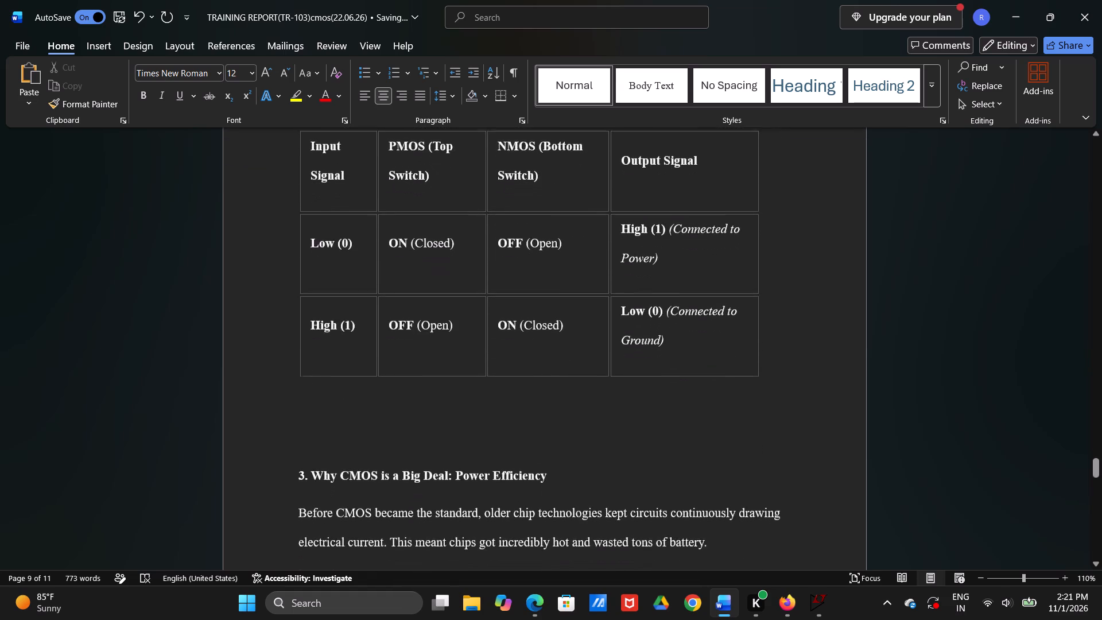
Reduce the gap between the truth table and the heading "3. Why CMOS is a Big Deal: Power Efficiency" to one blank line.
left_click(291, 427)
key("BackSpace")
key("BackSpace")
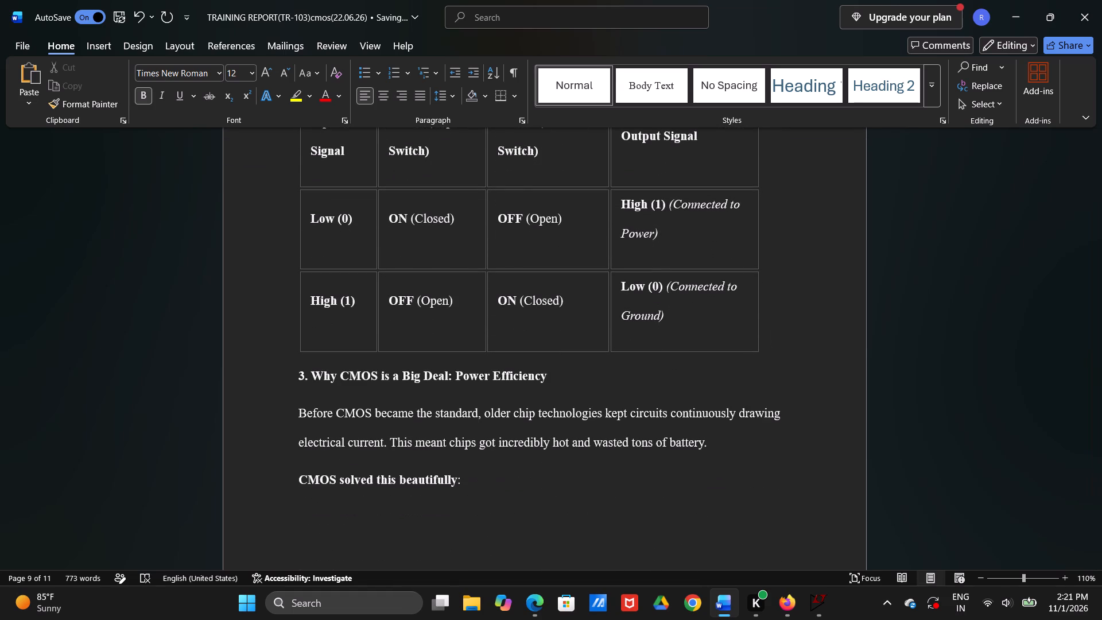
key("Return")
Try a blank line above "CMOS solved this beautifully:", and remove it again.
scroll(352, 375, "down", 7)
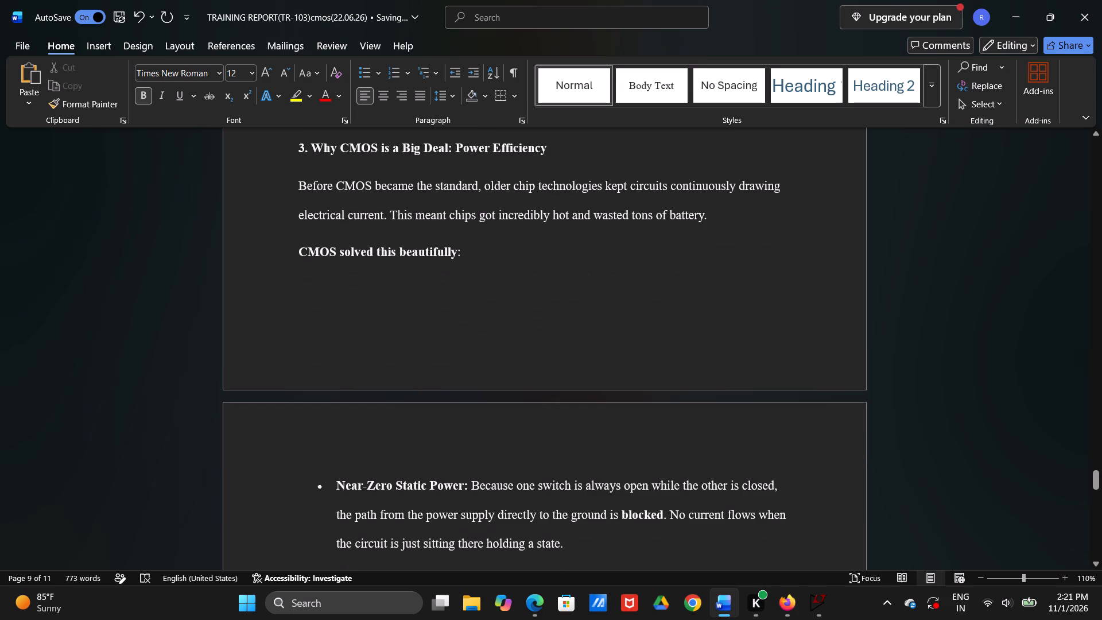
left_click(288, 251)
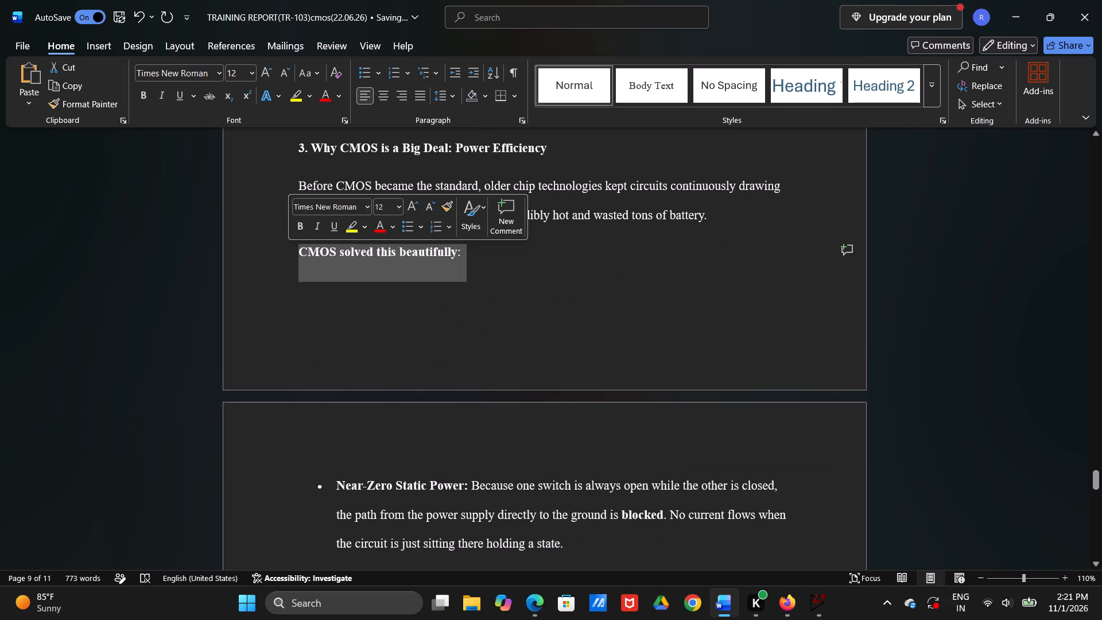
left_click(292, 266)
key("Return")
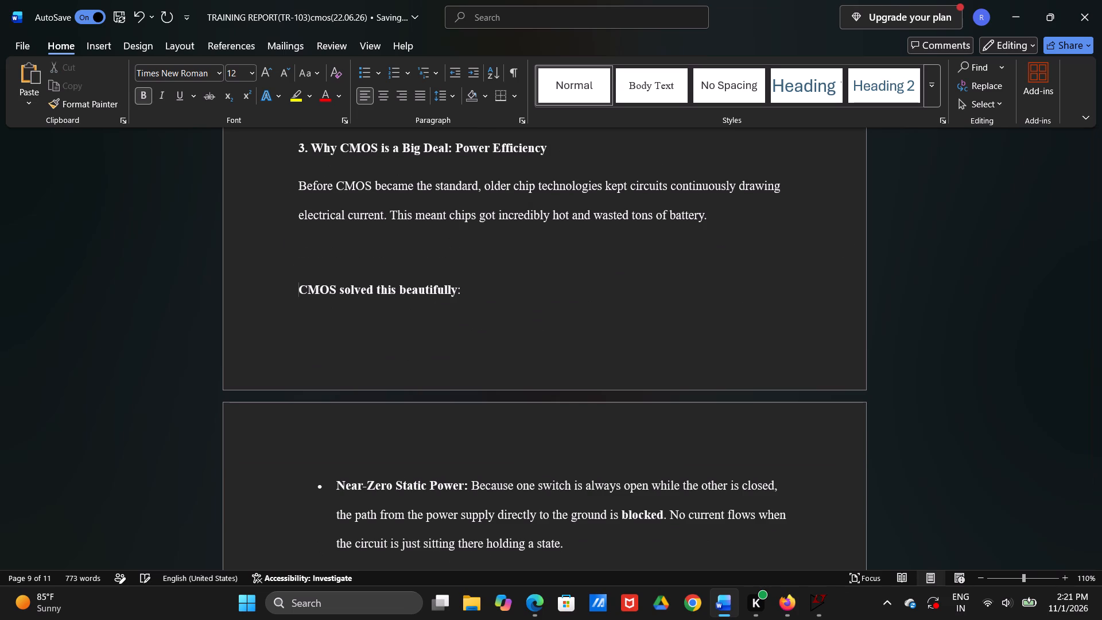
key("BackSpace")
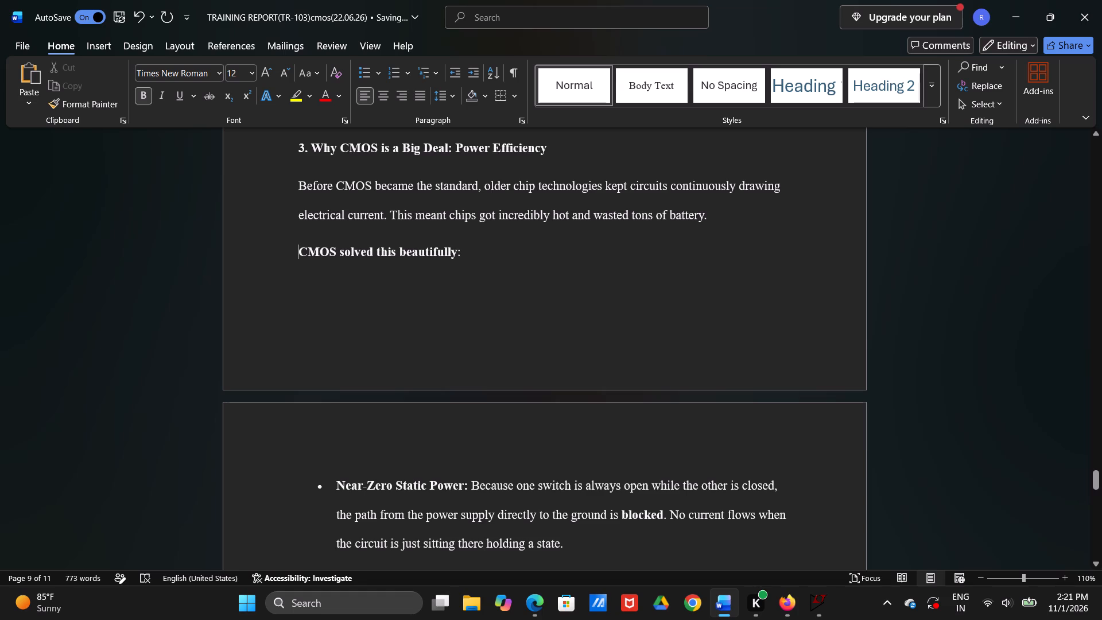
Examine the page layout from the power efficiency section through the CMOS figures and back up to the "Complementary" Duo section.
scroll(385, 361, "down", 1)
scroll(383, 361, "up", 2)
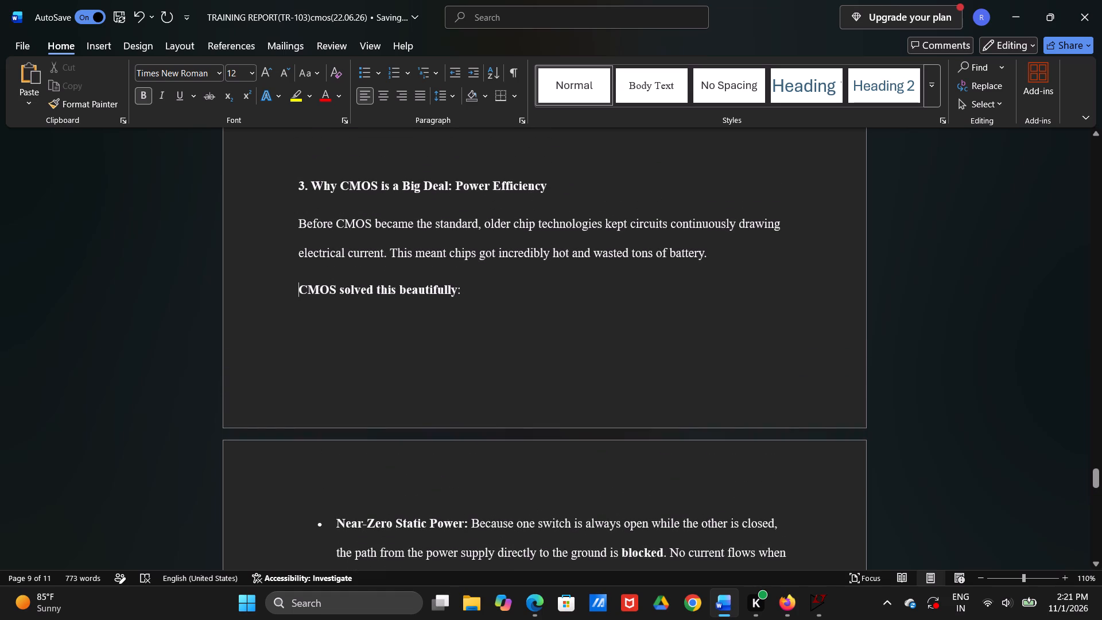
scroll(599, 300, "down", 2)
scroll(593, 302, "up", 1)
scroll(540, 307, "down", 1)
scroll(539, 306, "up", 1)
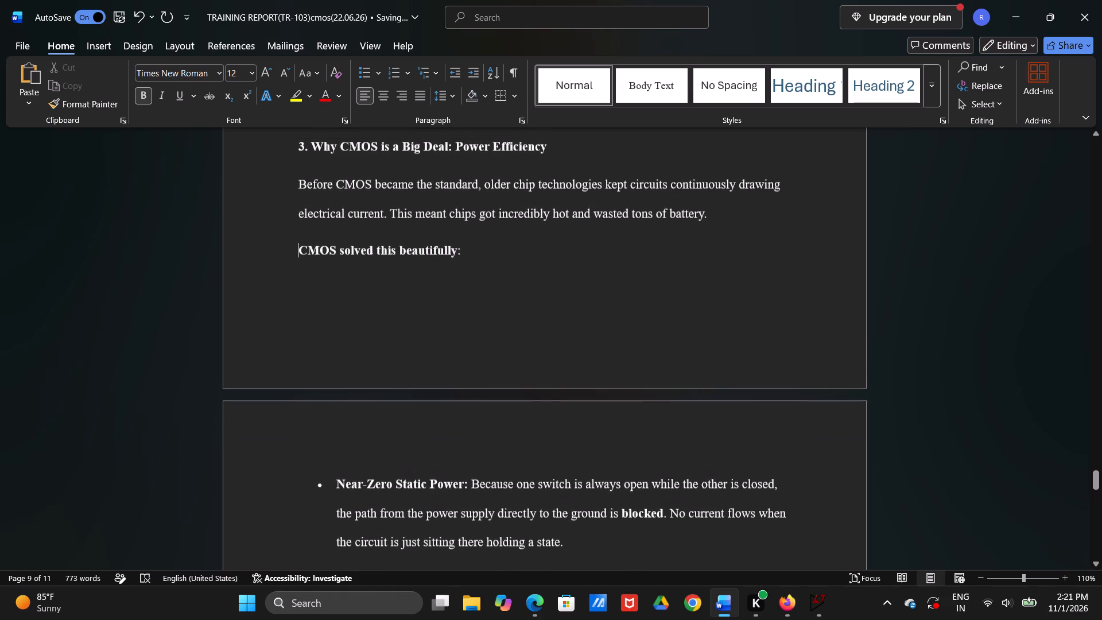
scroll(436, 197, "down", 8)
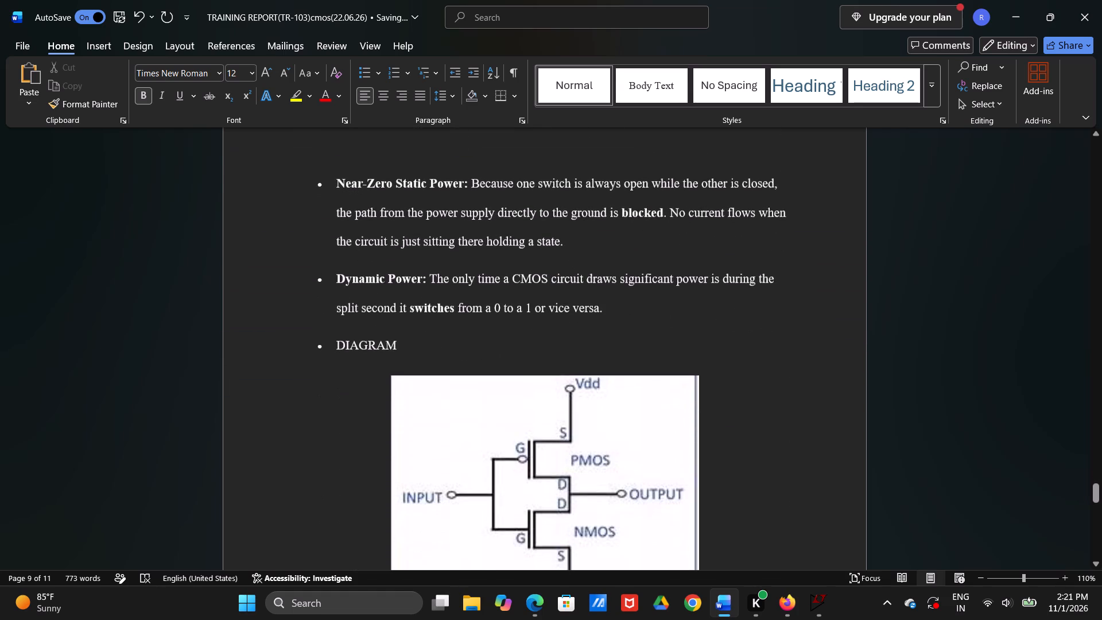
scroll(440, 219, "down", 5)
scroll(440, 225, "up", 1)
scroll(440, 225, "down", 5)
scroll(441, 227, "up", 1)
scroll(442, 228, "down", 1)
scroll(443, 228, "up", 1)
scroll(444, 239, "down", 1)
scroll(444, 239, "up", 1)
scroll(444, 239, "down", 1)
scroll(444, 239, "up", 1)
scroll(444, 239, "down", 2)
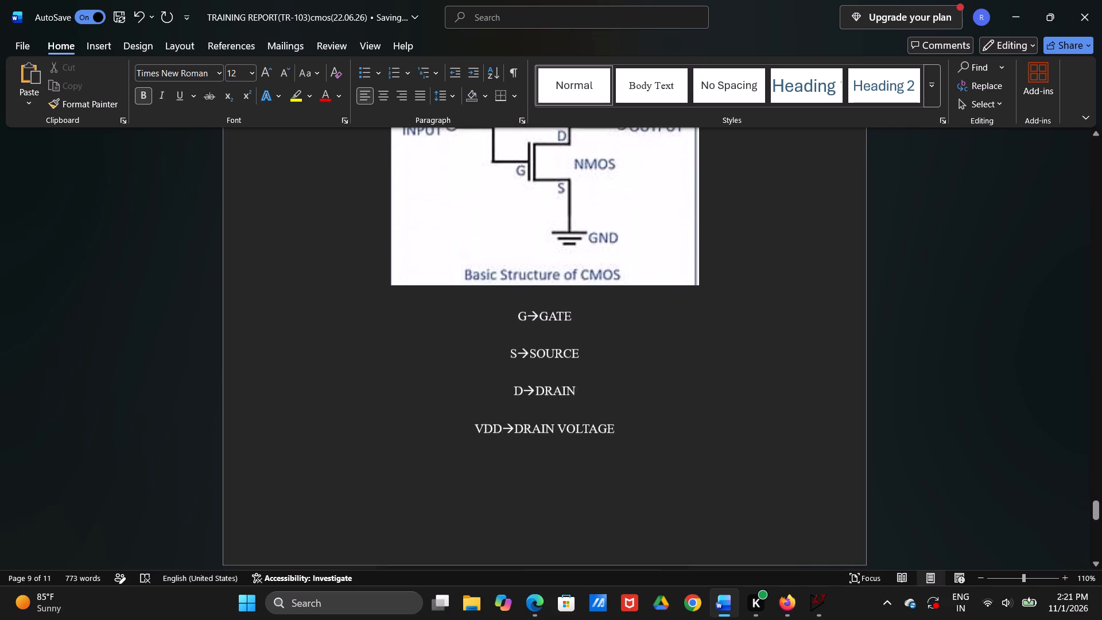
scroll(447, 248, "down", 3)
scroll(447, 249, "up", 1)
scroll(447, 249, "down", 1)
scroll(447, 249, "up", 1)
scroll(447, 249, "down", 1)
scroll(447, 251, "up", 1)
scroll(447, 251, "down", 1)
scroll(447, 251, "up", 1)
scroll(447, 251, "down", 3)
scroll(447, 252, "up", 1)
scroll(447, 252, "down", 3)
scroll(448, 252, "up", 1)
scroll(448, 252, "down", 1)
scroll(448, 253, "up", 1)
scroll(448, 253, "down", 1)
scroll(448, 253, "up", 1)
scroll(448, 254, "down", 1)
scroll(448, 254, "up", 1)
scroll(448, 254, "down", 1)
scroll(449, 254, "up", 1)
scroll(449, 254, "down", 1)
scroll(449, 254, "up", 1)
scroll(449, 254, "down", 1)
scroll(449, 254, "up", 1)
scroll(449, 254, "down", 1)
scroll(449, 254, "up", 1)
scroll(449, 254, "down", 3)
scroll(449, 255, "up", 1)
scroll(449, 255, "down", 1)
scroll(449, 255, "up", 1)
scroll(449, 255, "down", 1)
scroll(449, 255, "up", 1)
scroll(449, 255, "down", 1)
scroll(449, 255, "up", 1)
scroll(449, 255, "down", 1)
scroll(449, 255, "up", 1)
scroll(452, 258, "down", 1)
scroll(453, 261, "up", 1)
scroll(456, 261, "down", 1)
scroll(456, 262, "up", 1)
scroll(458, 263, "down", 1)
scroll(472, 286, "up", 1)
scroll(475, 288, "down", 1)
scroll(479, 291, "up", 1)
scroll(481, 292, "down", 1)
scroll(482, 293, "up", 1)
scroll(483, 294, "down", 3)
scroll(446, 308, "up", 1)
scroll(445, 309, "down", 1)
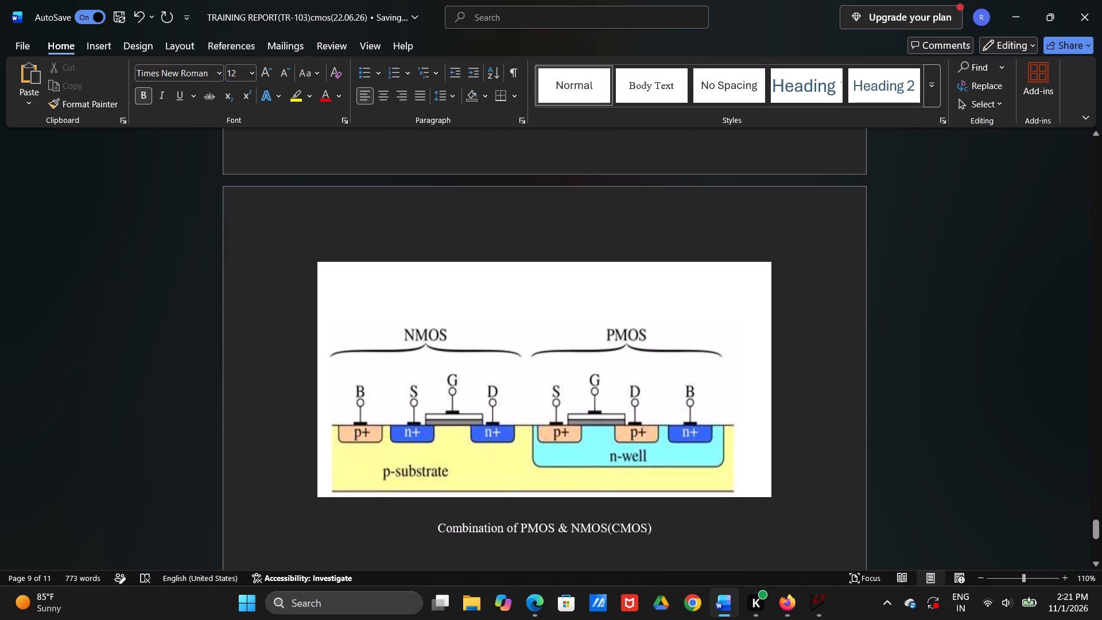
scroll(447, 323, "down", 3)
scroll(436, 334, "up", 10)
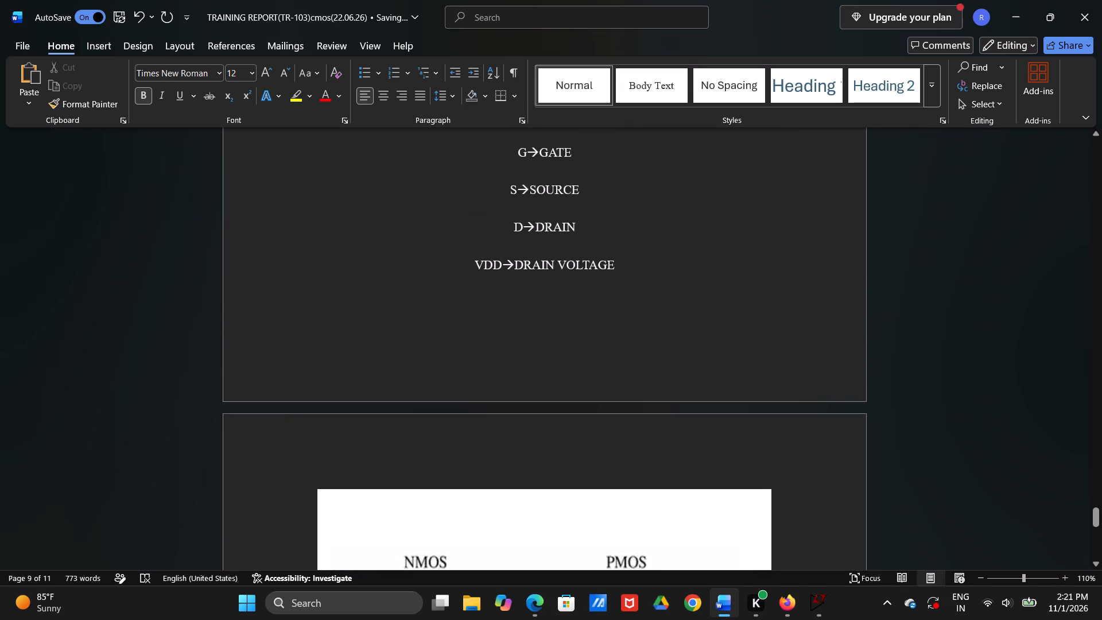
scroll(2, 302, "up", 5)
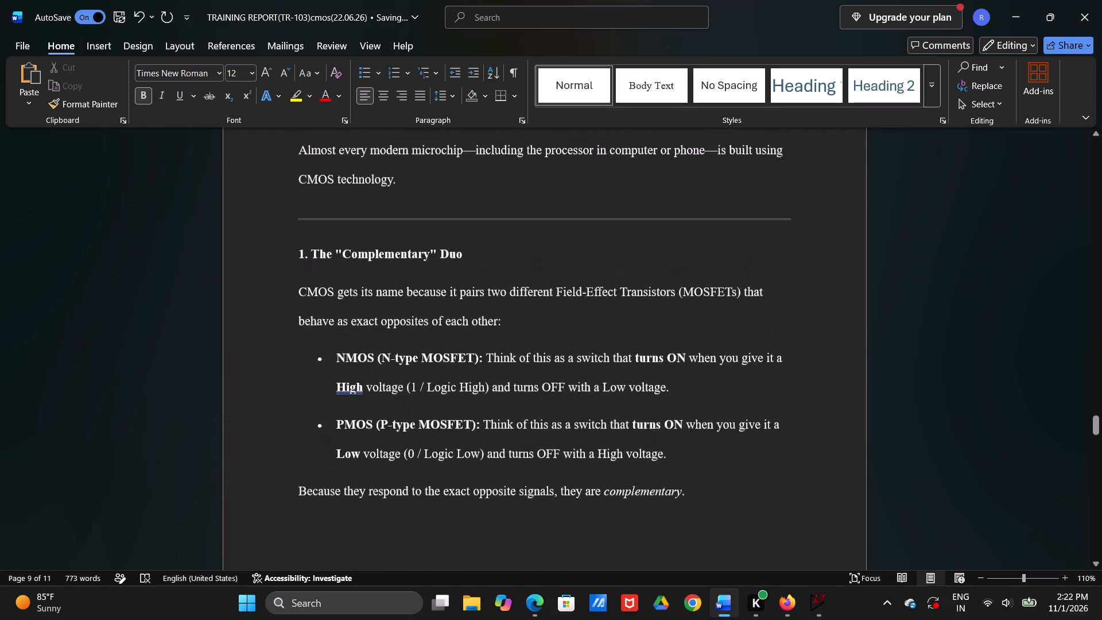
Check the existing Fig.1.1 caption and review the pages from the "Complementary" Duo section to the basic CMOS structure diagram.
scroll(2, 302, "up", 2)
scroll(2, 302, "down", 1)
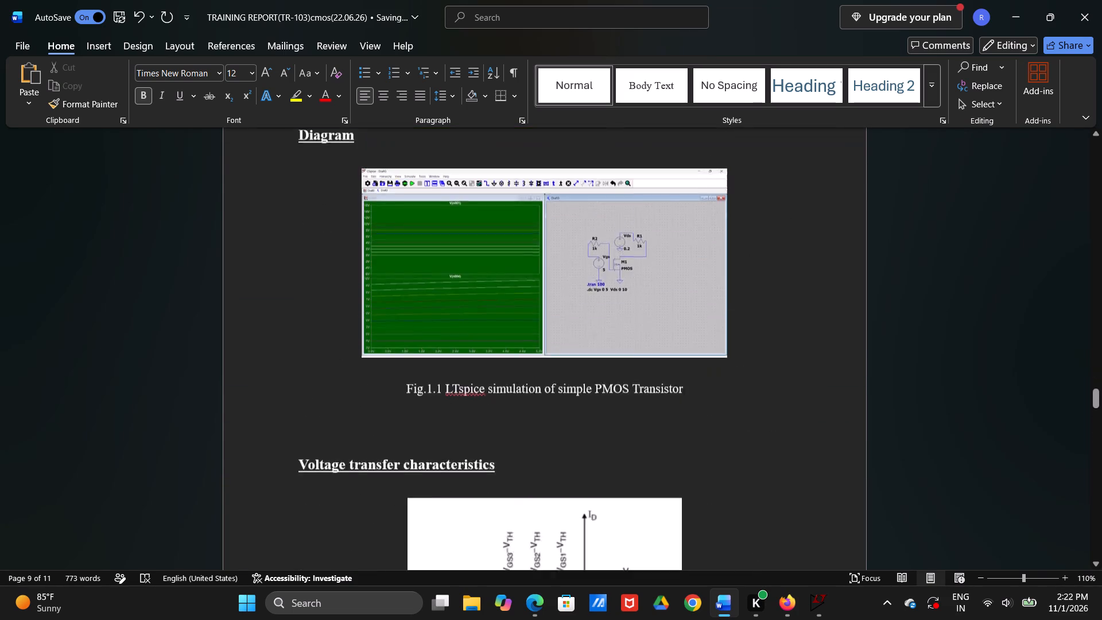
scroll(2, 302, "down", 1)
scroll(2, 302, "up", 1)
scroll(2, 302, "down", 5)
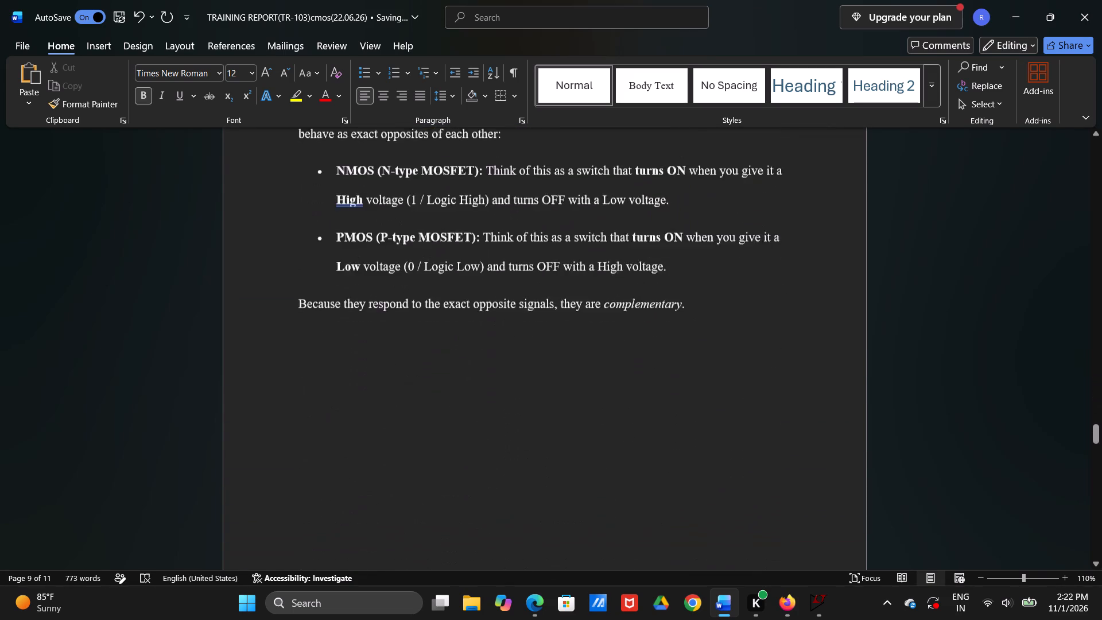
scroll(2, 302, "down", 4)
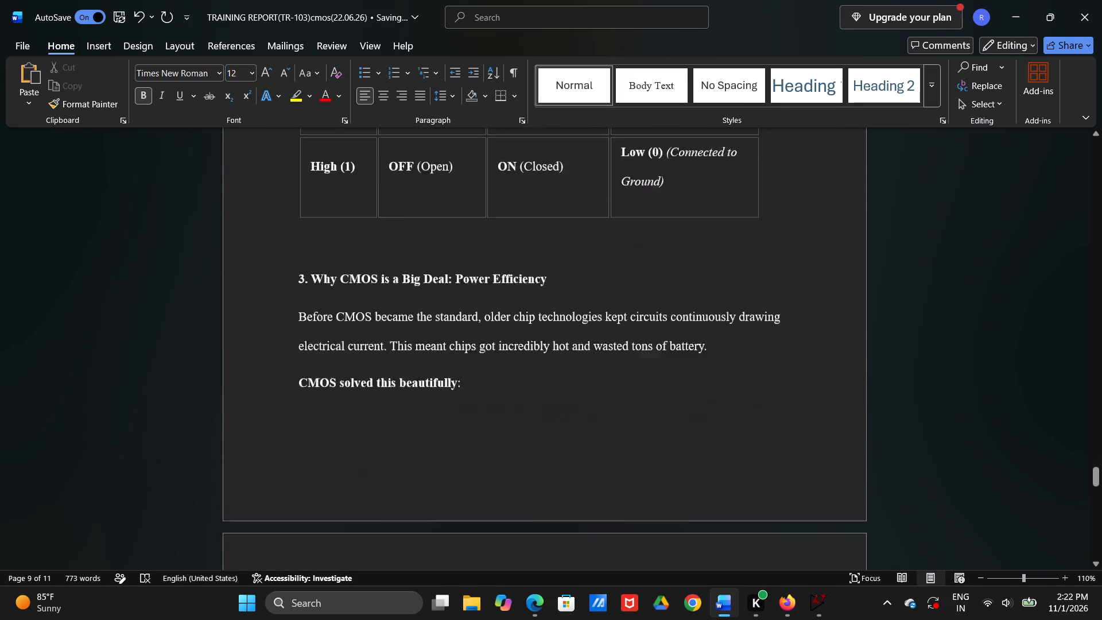
scroll(2, 302, "down", 2)
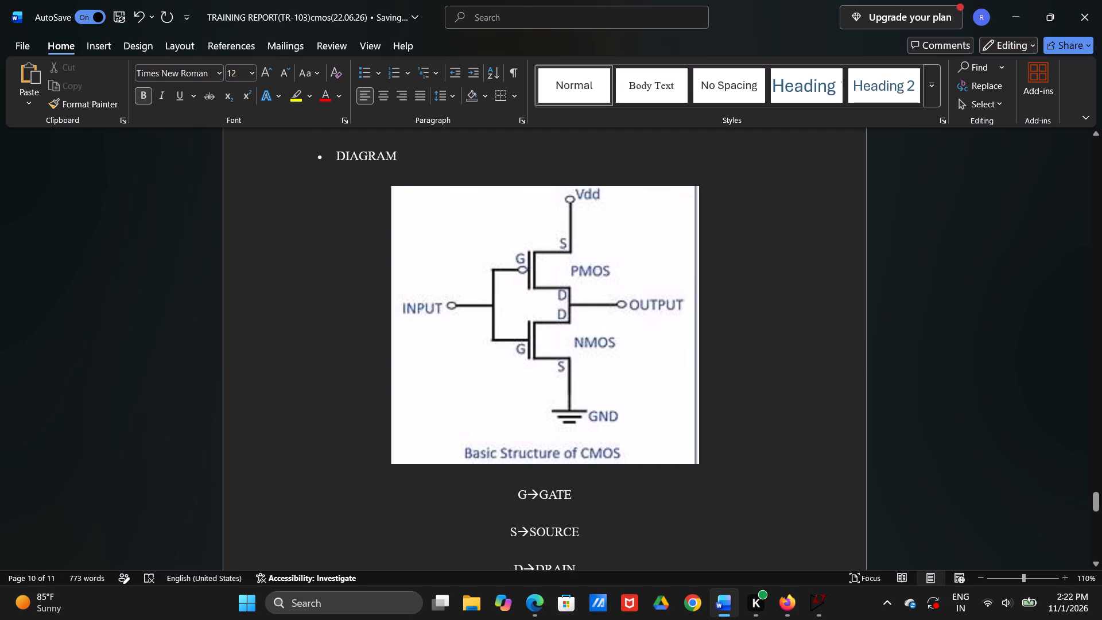
Add the caption "Fig. 1.3 Diagram of CMOS" on its own line between the basic CMOS structure diagram and the G→GATE legend.
left_click(514, 476)
left_click(714, 463)
key("Return")
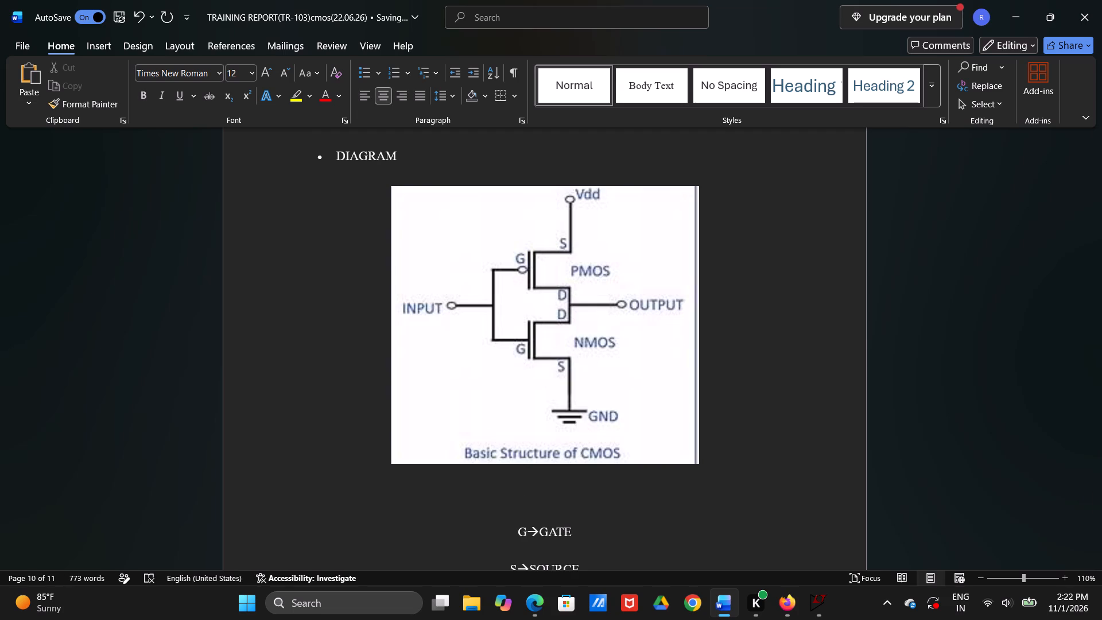
type("Fig. 1.3")
key("space")
scroll(714, 463, "up", 1)
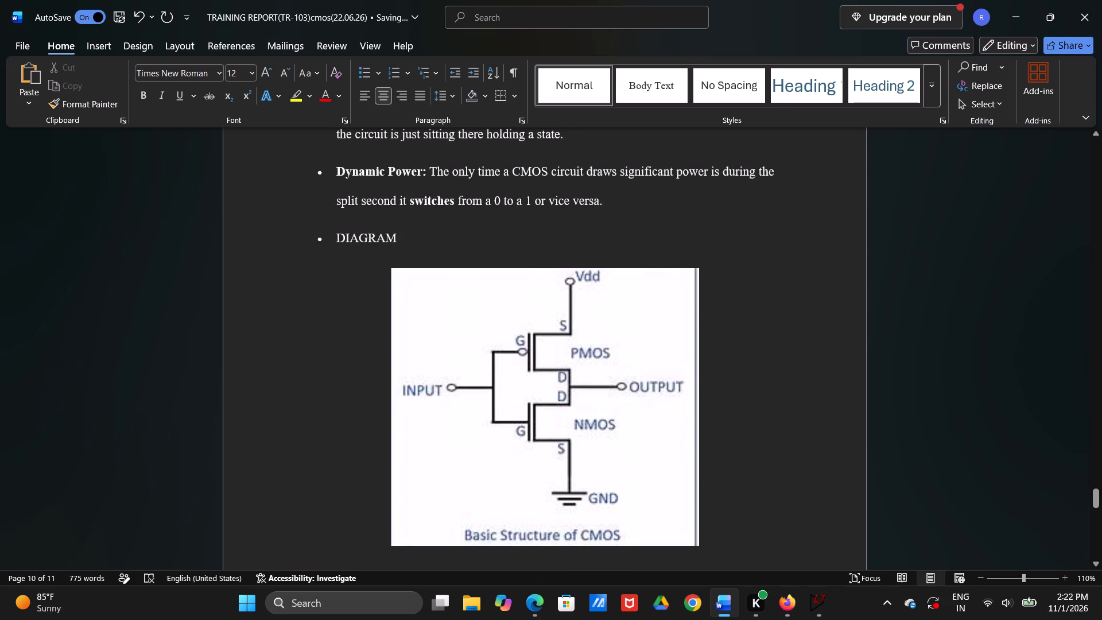
scroll(439, 243, "up", 4)
scroll(439, 243, "down", 1)
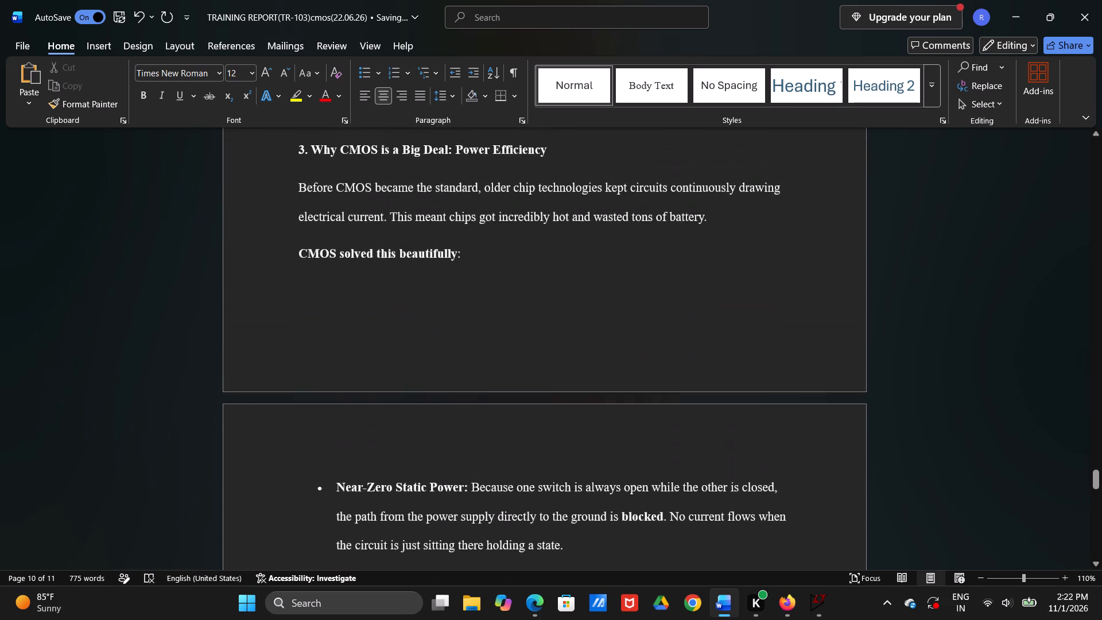
scroll(439, 243, "down", 2)
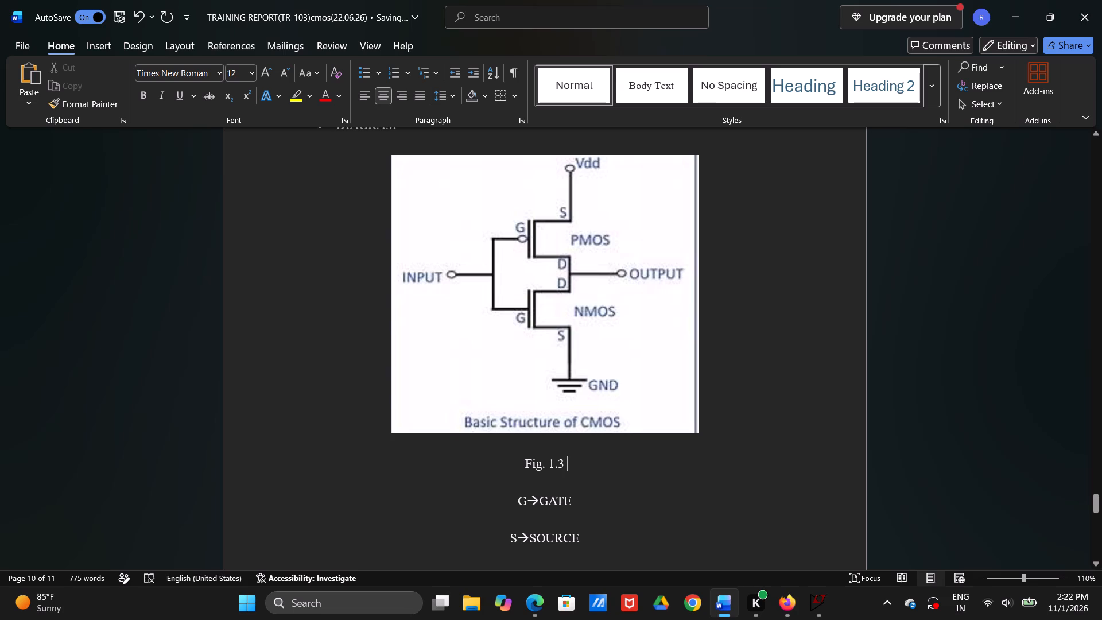
key("shift+d")
type("iagram of cMOS")
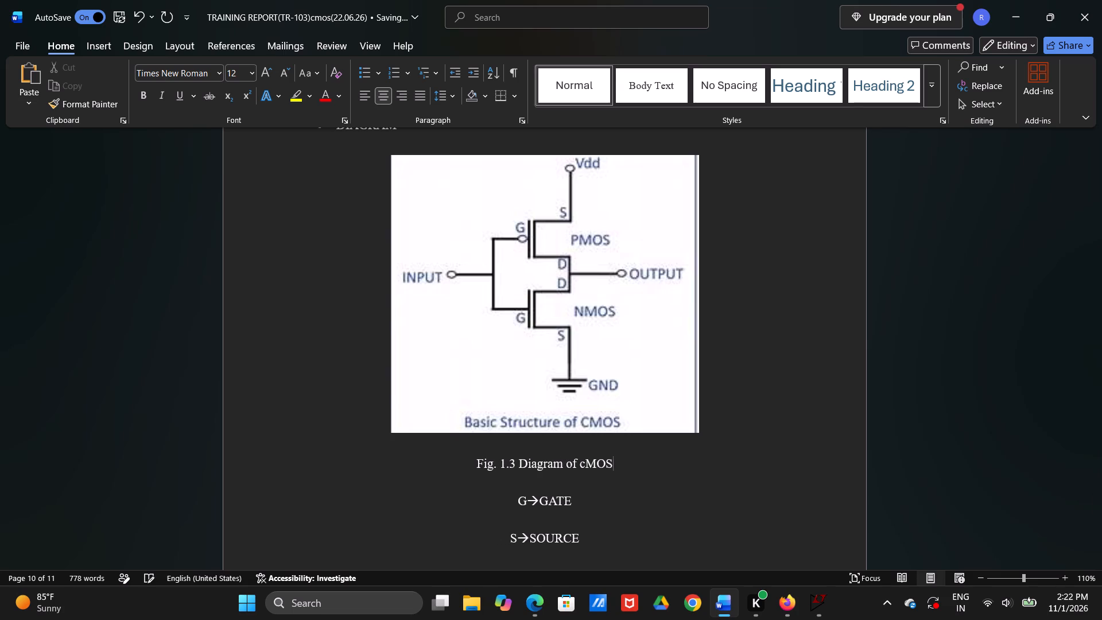
key("Left")
key("Left")
key("Left")
key("Left")
key("Right")
key("BackSpace")
key("shift+c")
Prefix the "Combination of PMOS & NMOS(CMOS)" figure caption with "Fig. 1.4".
scroll(439, 243, "down", 1)
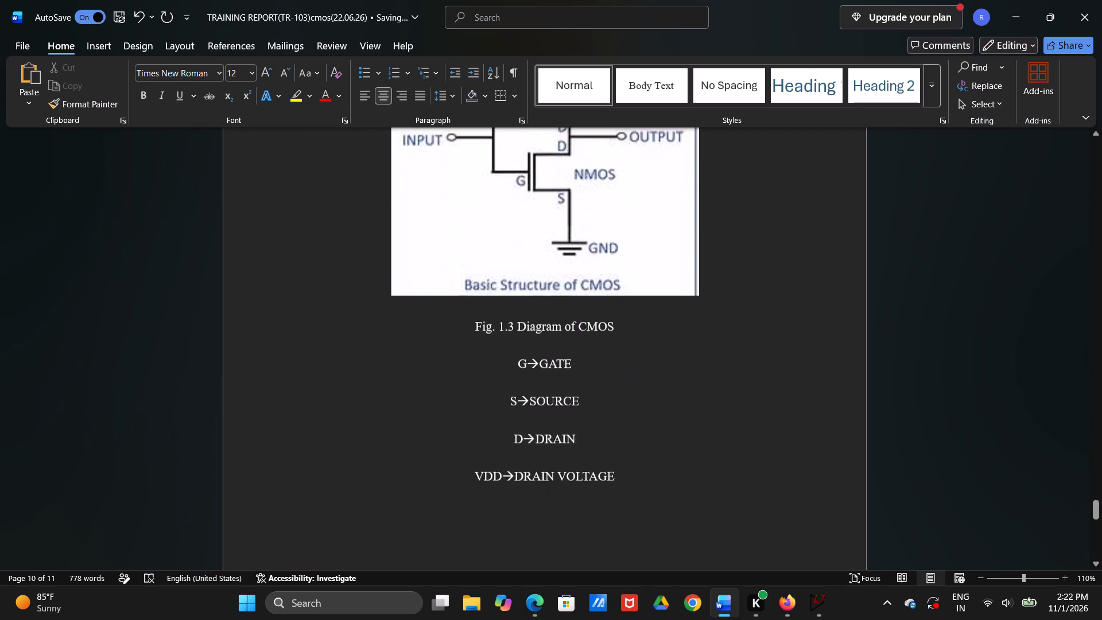
scroll(439, 243, "down", 2)
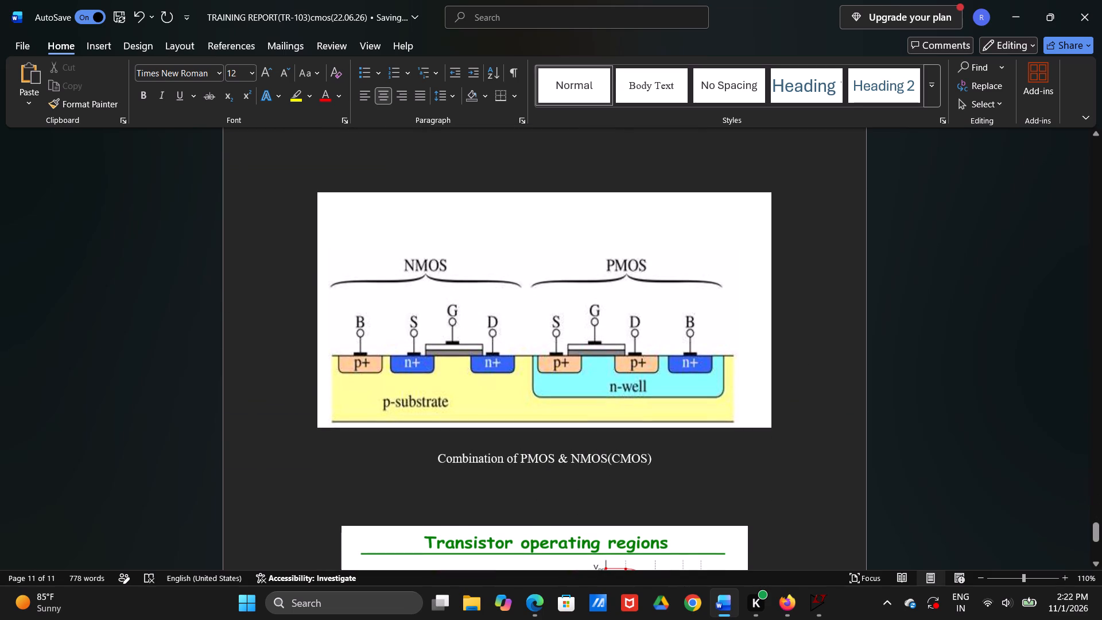
left_click(430, 452)
left_click(430, 452)
type("Fig. 1.4")
key("space")
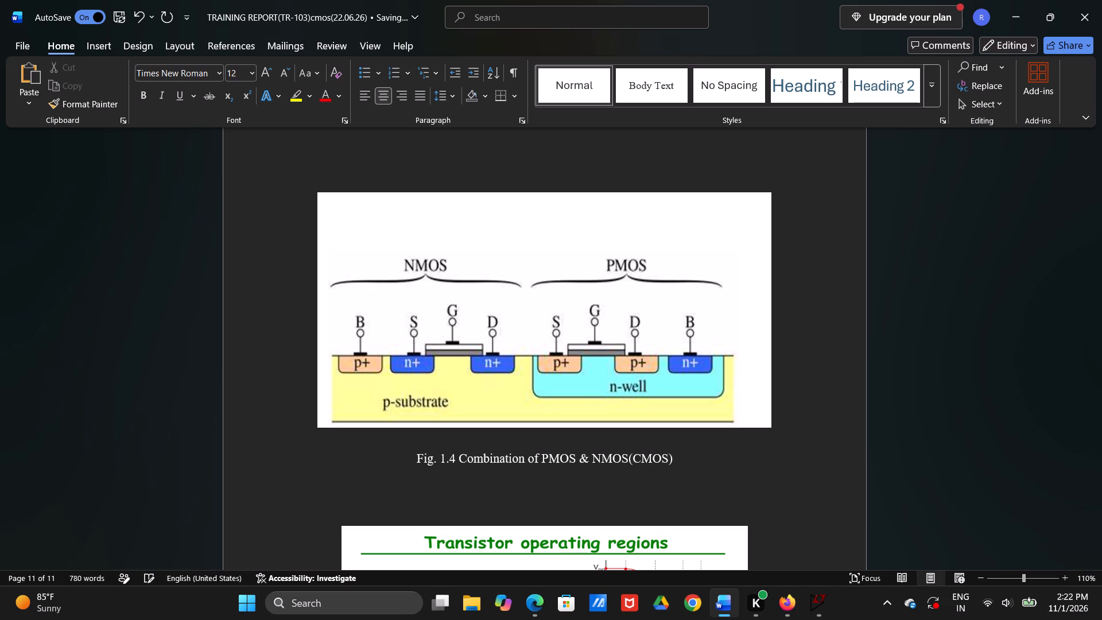
Prefix the "Transfer characteristics of CMOS INVERTER" figure caption with "Fig. 1.5".
scroll(430, 452, "down", 1)
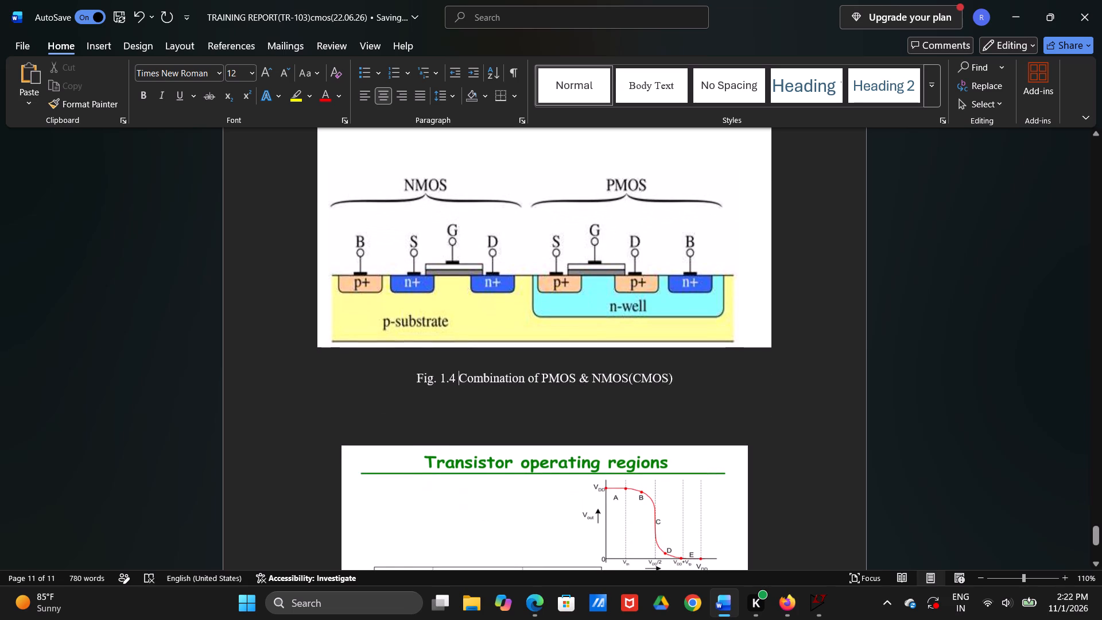
scroll(430, 452, "down", 2)
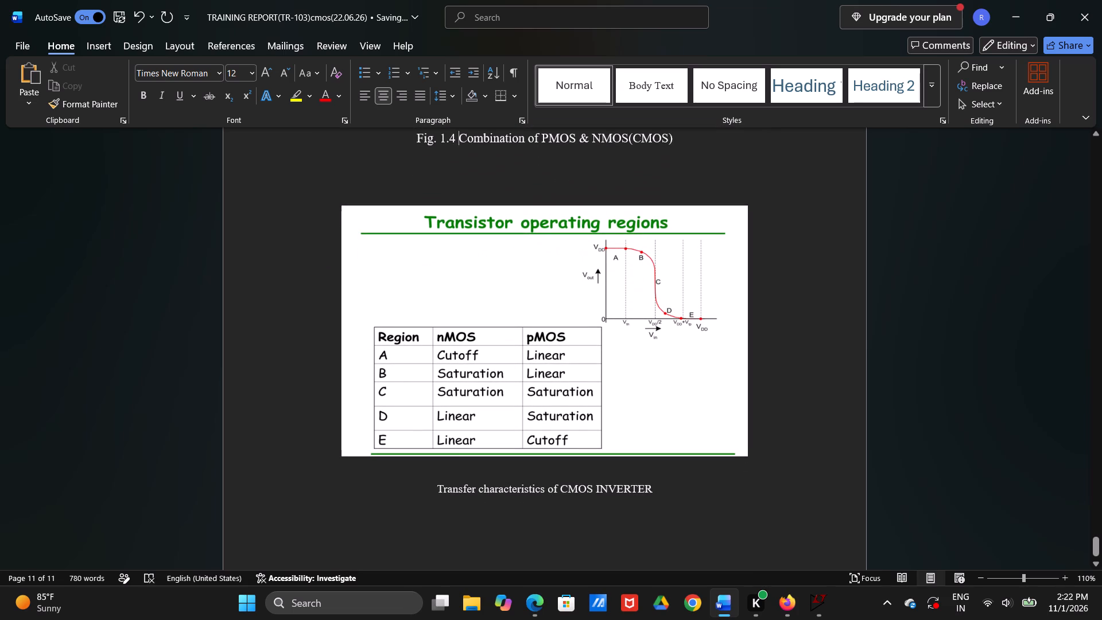
left_click(435, 481)
left_click(437, 485)
type("Fig. 1.5")
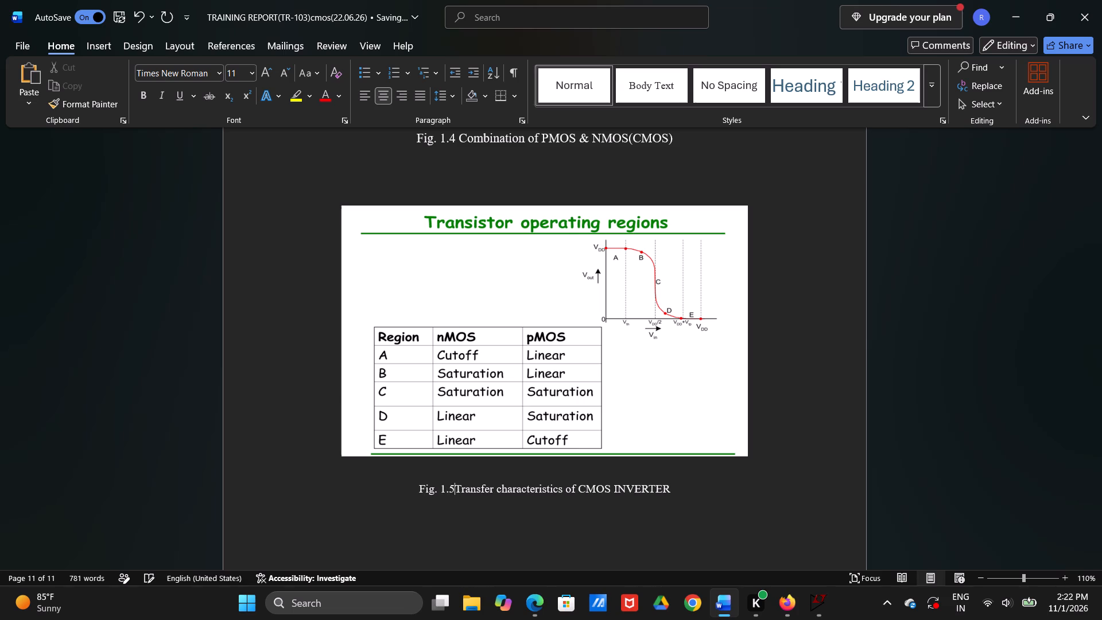
key("space")
Examine the layout and captions of the CMOS figures on the last two pages, including the transfer characteristics caption.
scroll(437, 485, "up", 2)
scroll(437, 485, "down", 2)
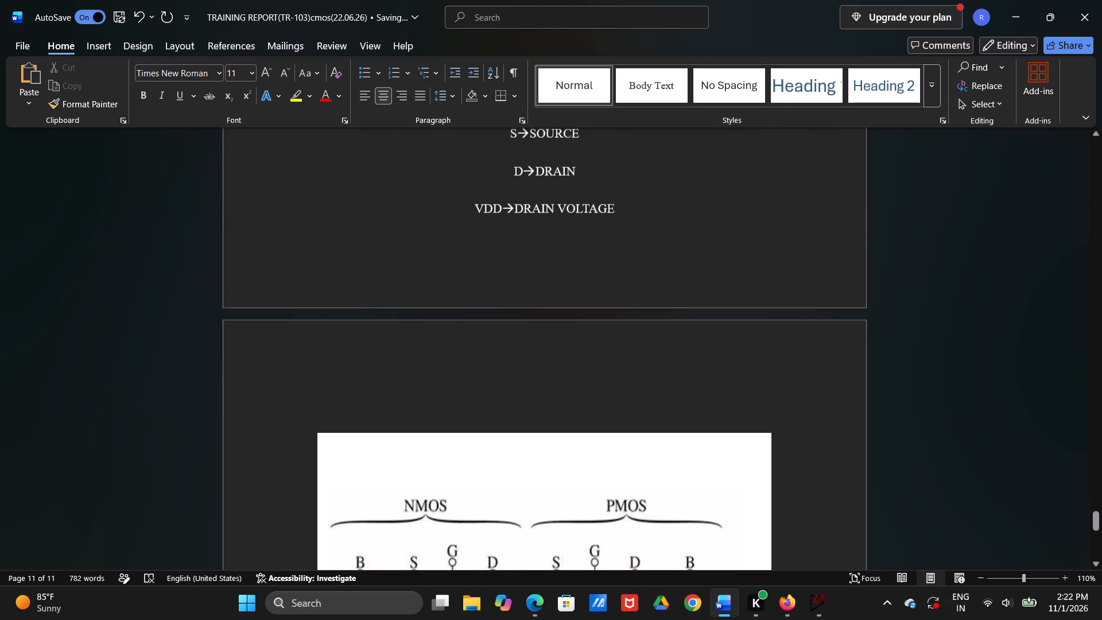
scroll(437, 485, "down", 5)
scroll(437, 485, "up", 1)
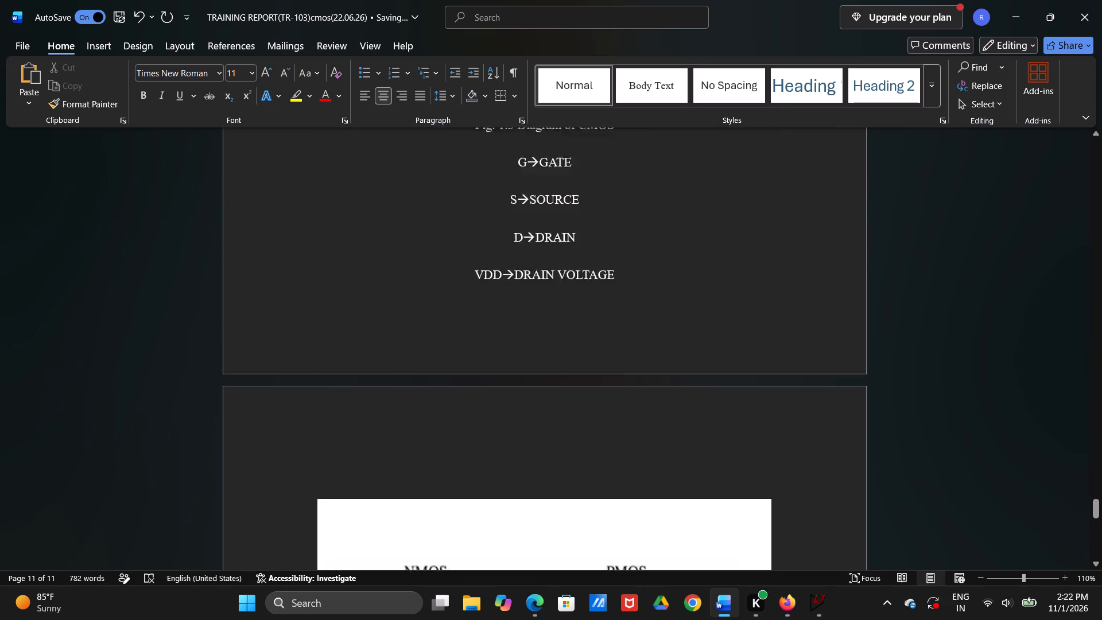
scroll(437, 485, "up", 1)
scroll(437, 485, "down", 1)
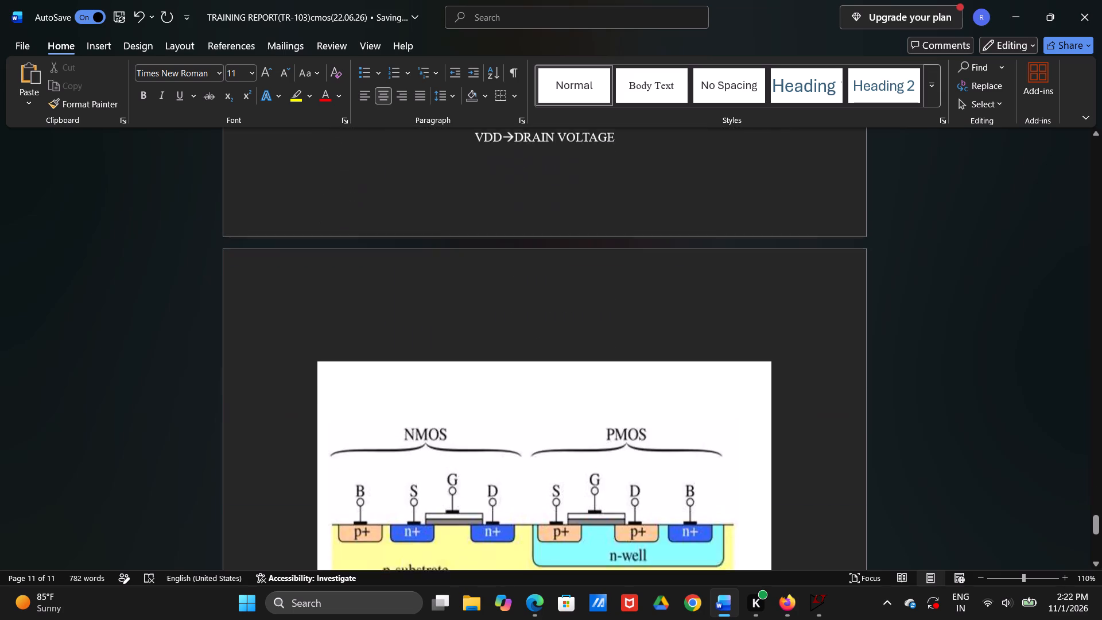
scroll(437, 485, "down", 2)
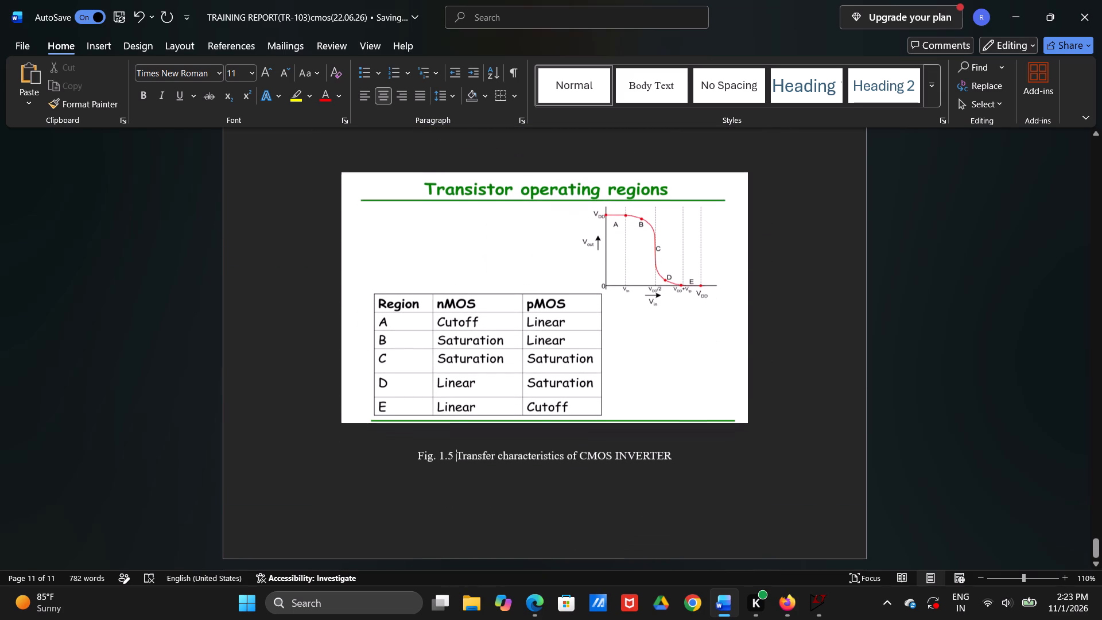
scroll(437, 485, "down", 1)
scroll(460, 491, "up", 1)
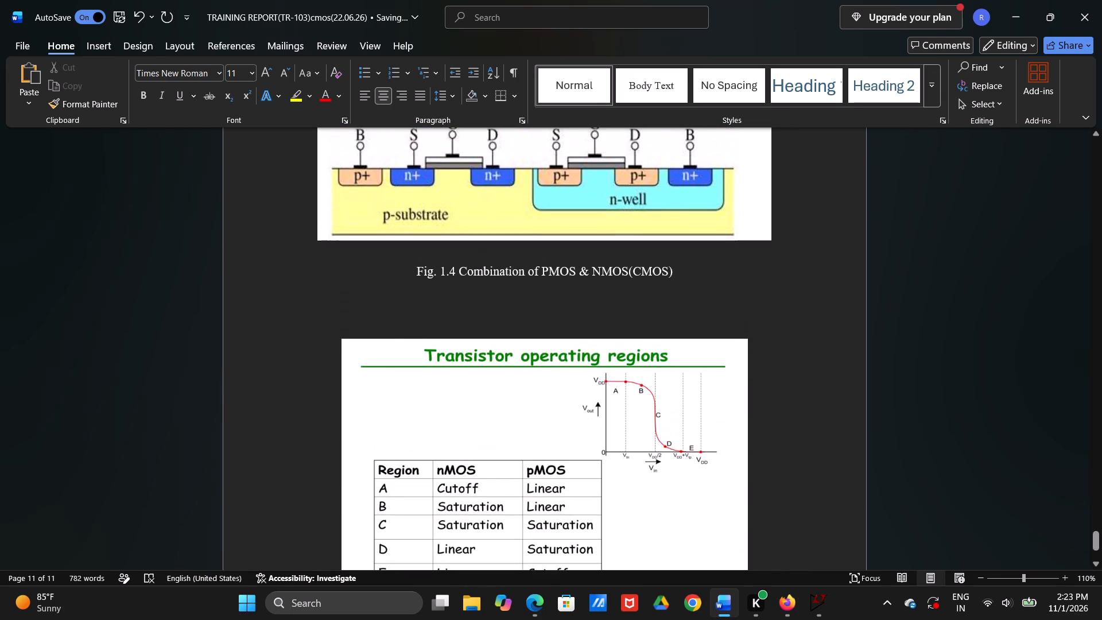
scroll(499, 384, "down", 1)
left_click(483, 478)
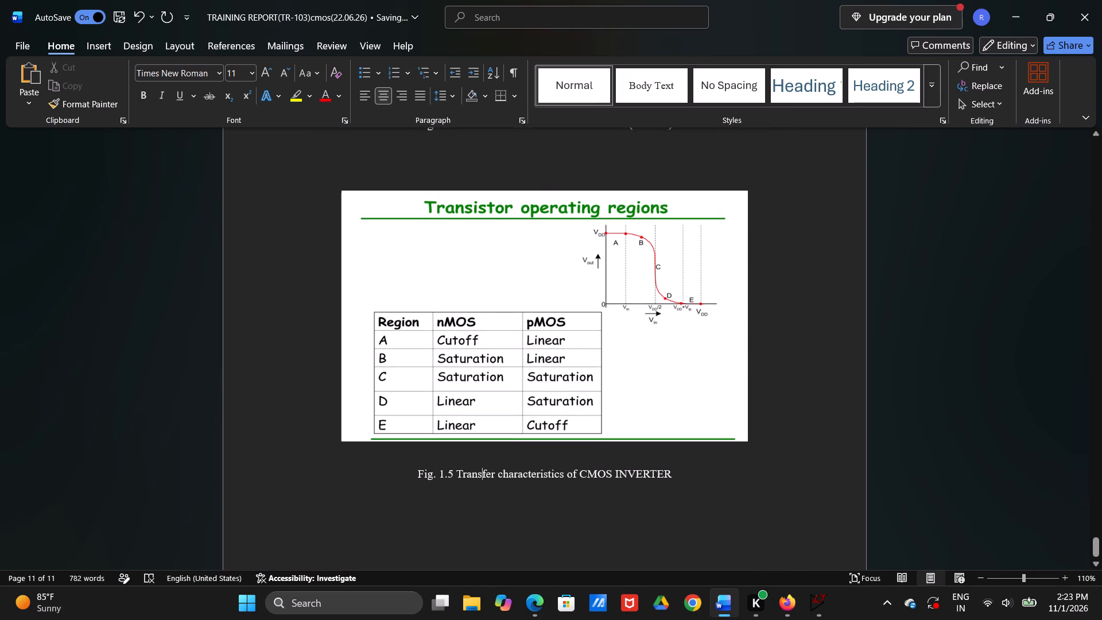
left_click(478, 474)
left_click(478, 474)
left_click(494, 476)
Switch to the training report guidelines PDF in Firefox and read the rules on caption fonts, headings, and figure and table numbering.
key("alt+Tab")
key("alt+Tab")
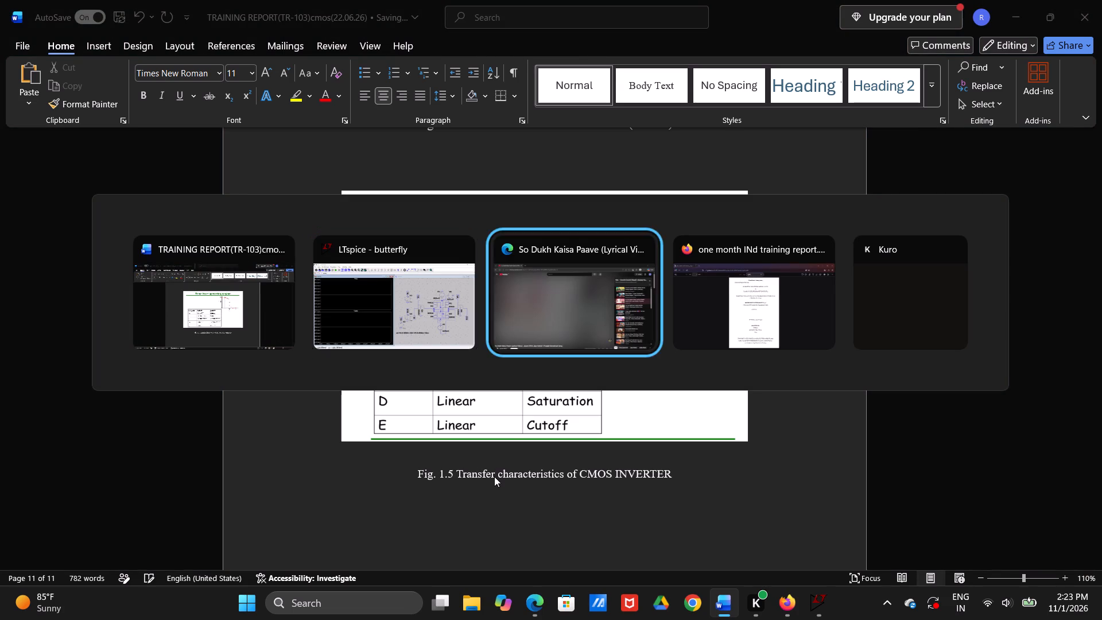
key("alt+Tab")
scroll(494, 476, "down", 2)
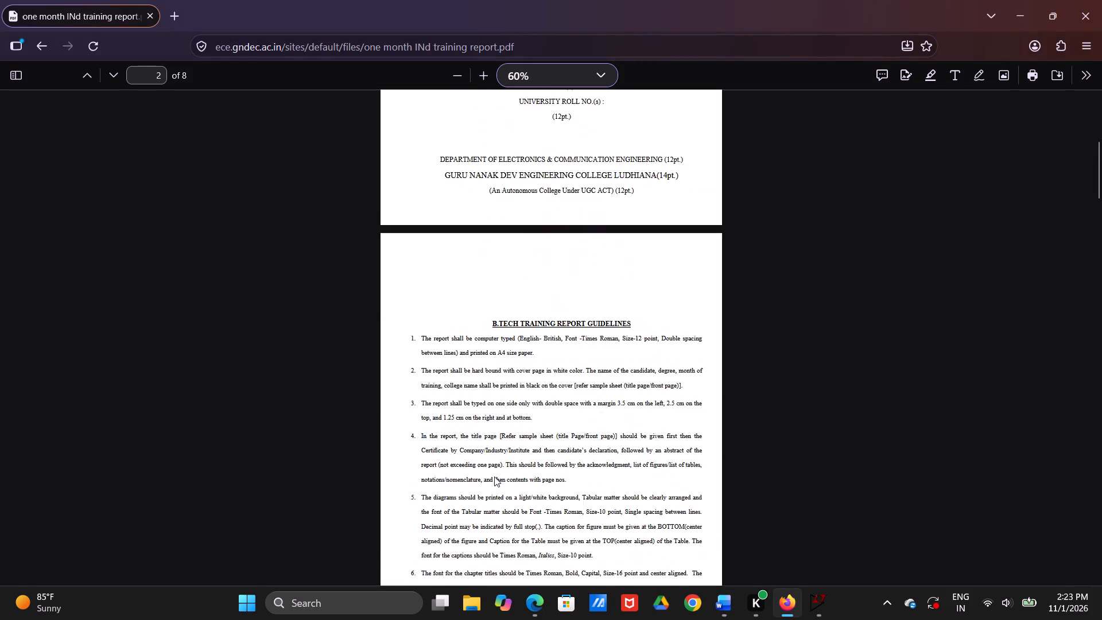
scroll(494, 476, "down", 2)
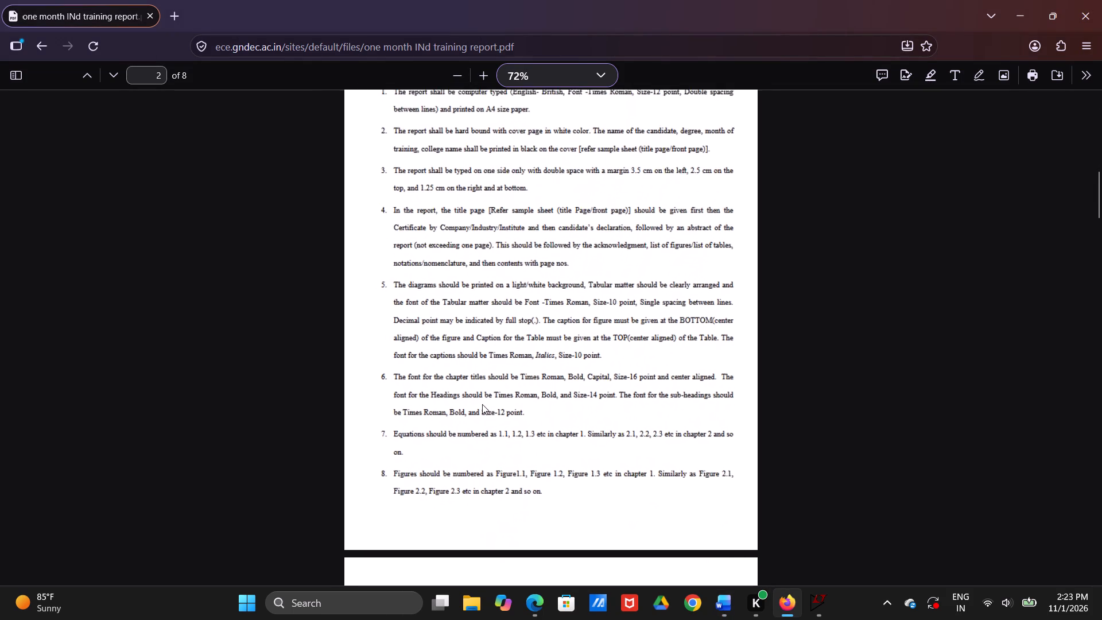
scroll(482, 404, "down", 1)
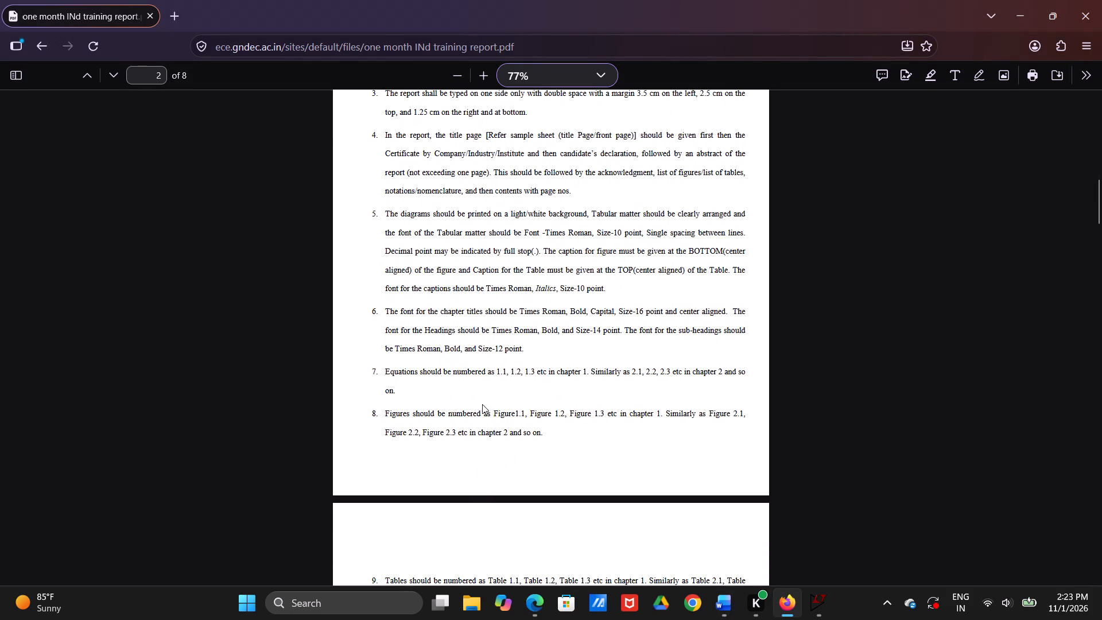
scroll(502, 437, "down", 1)
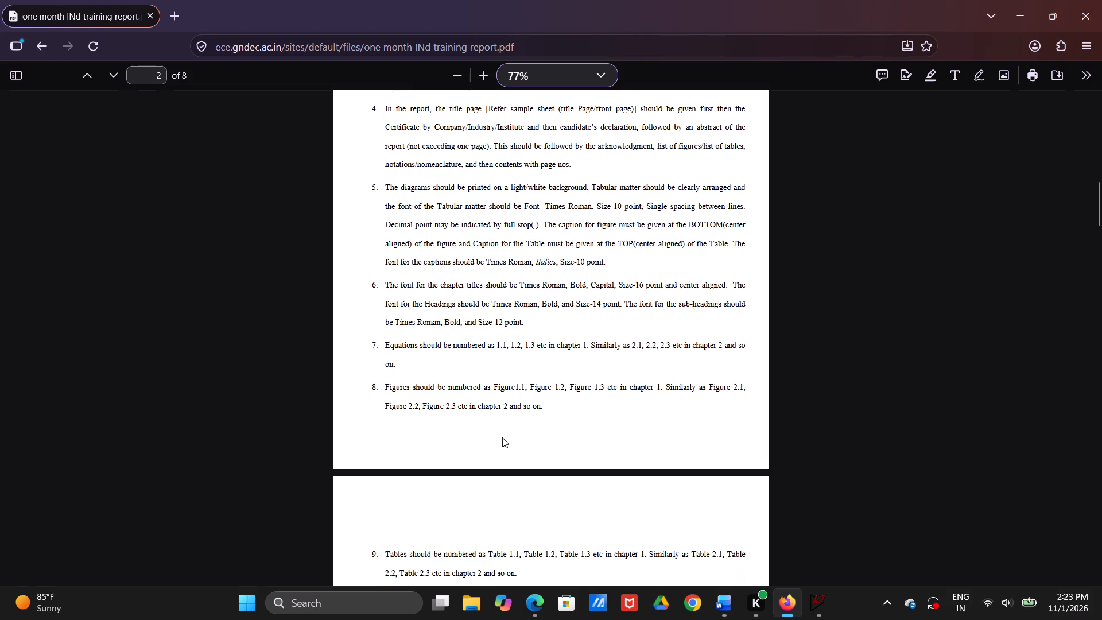
scroll(502, 437, "down", 2)
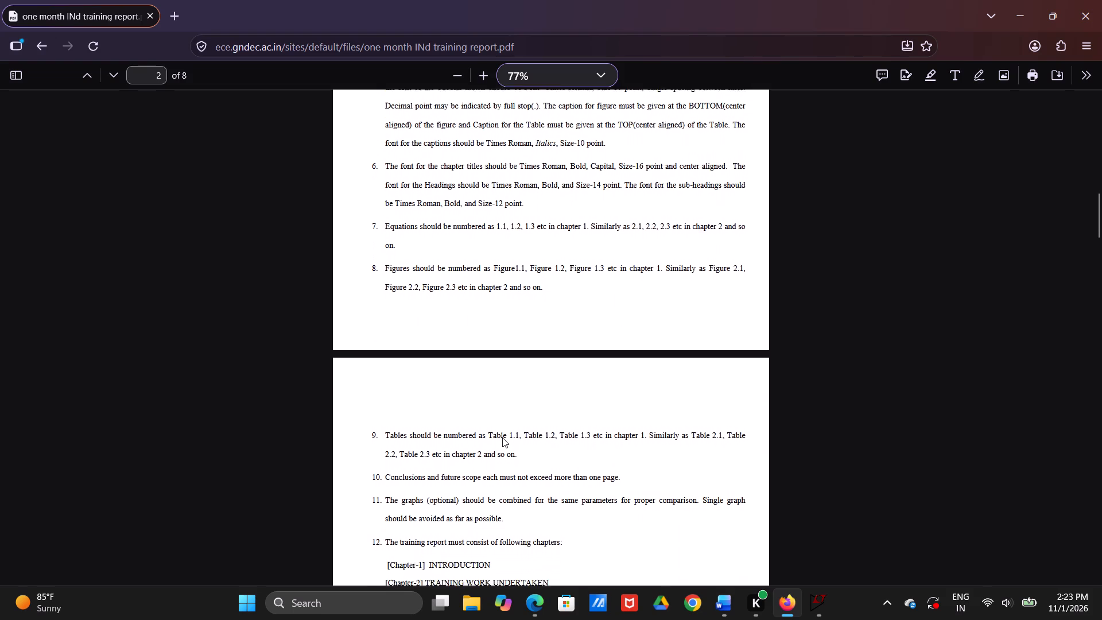
scroll(502, 437, "down", 1)
scroll(502, 437, "up", 2)
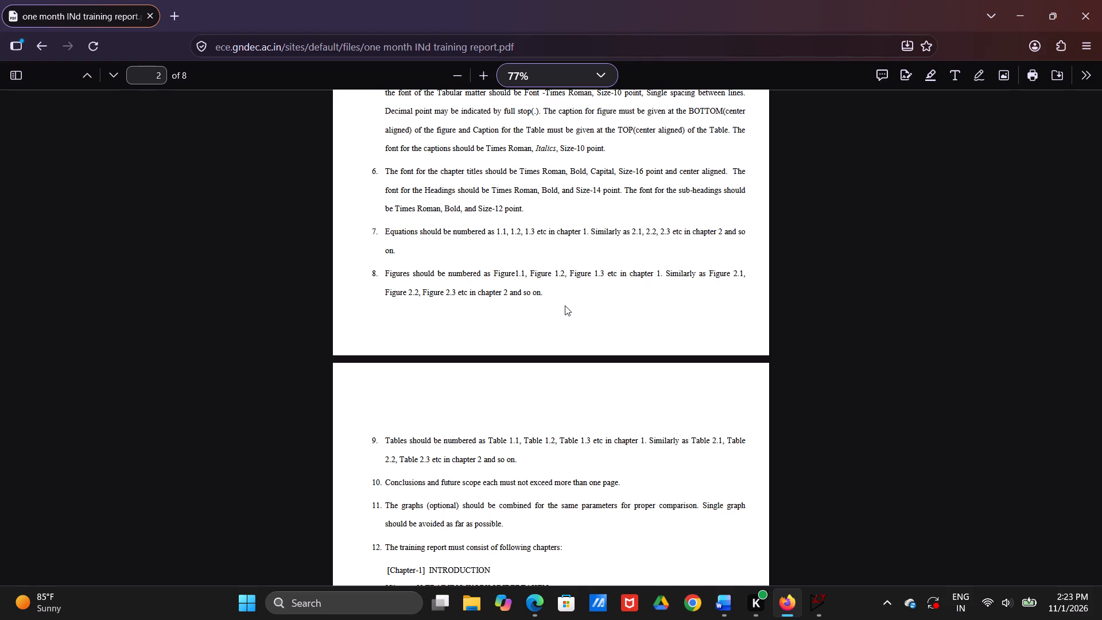
Reread guideline rules 2 to 8, covering margins, caption font and placement, headings, and figure numbering.
scroll(565, 305, "up", 1)
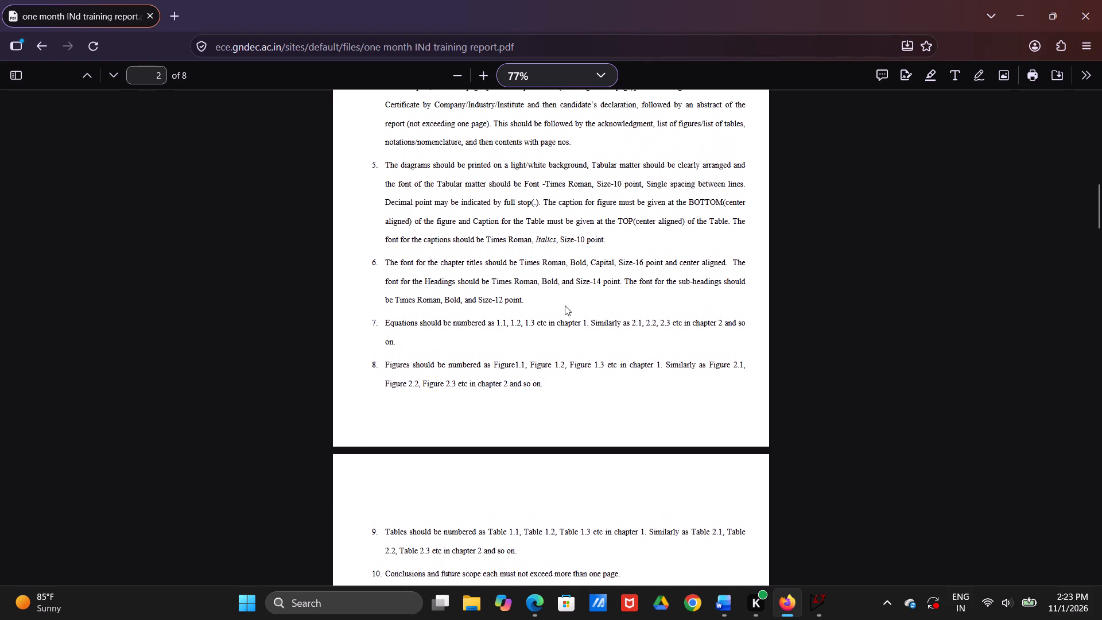
scroll(565, 305, "up", 1)
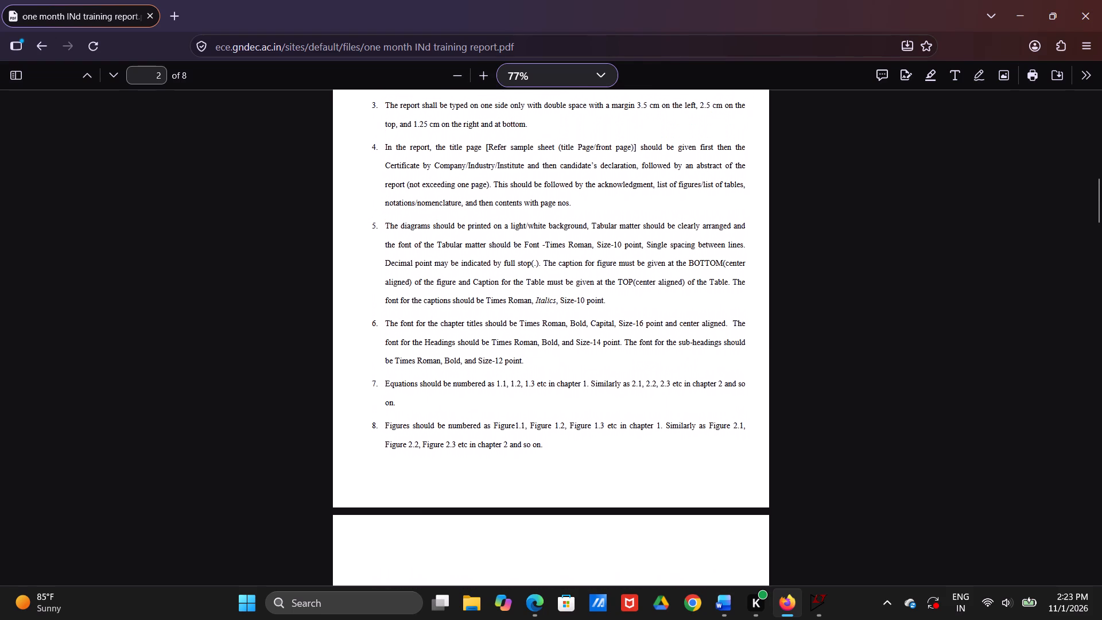
scroll(565, 305, "up", 1)
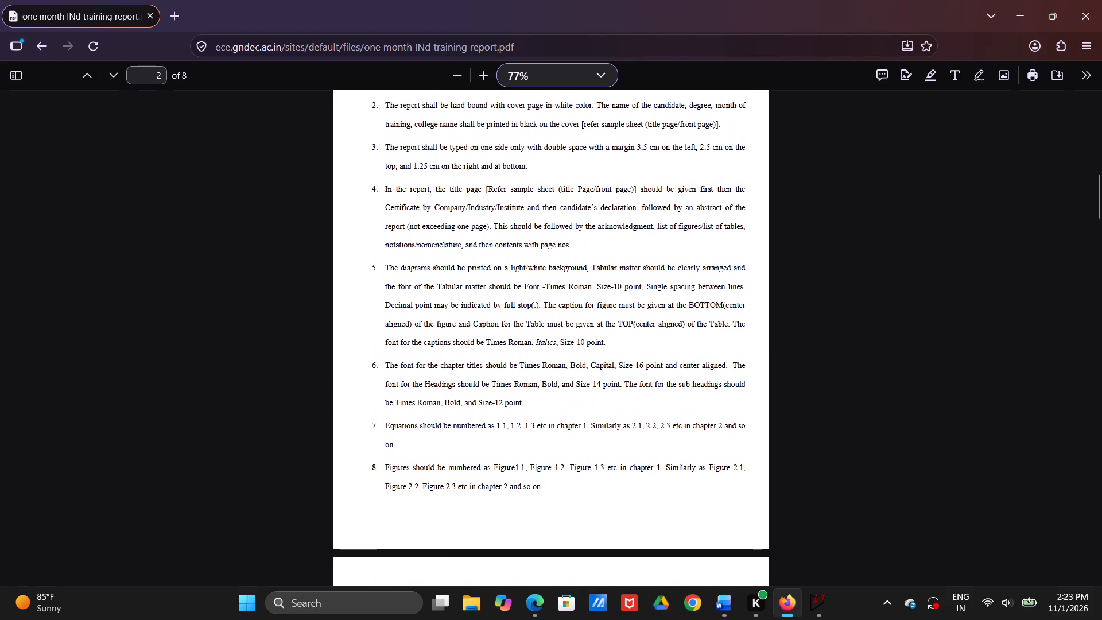
scroll(565, 305, "up", 1)
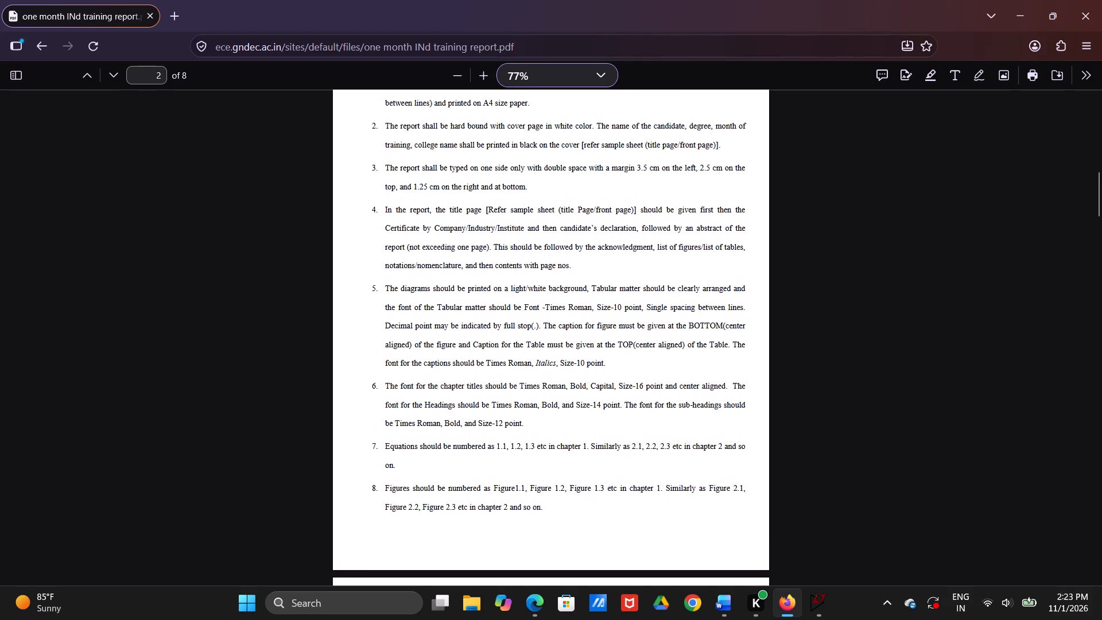
scroll(565, 305, "up", 1)
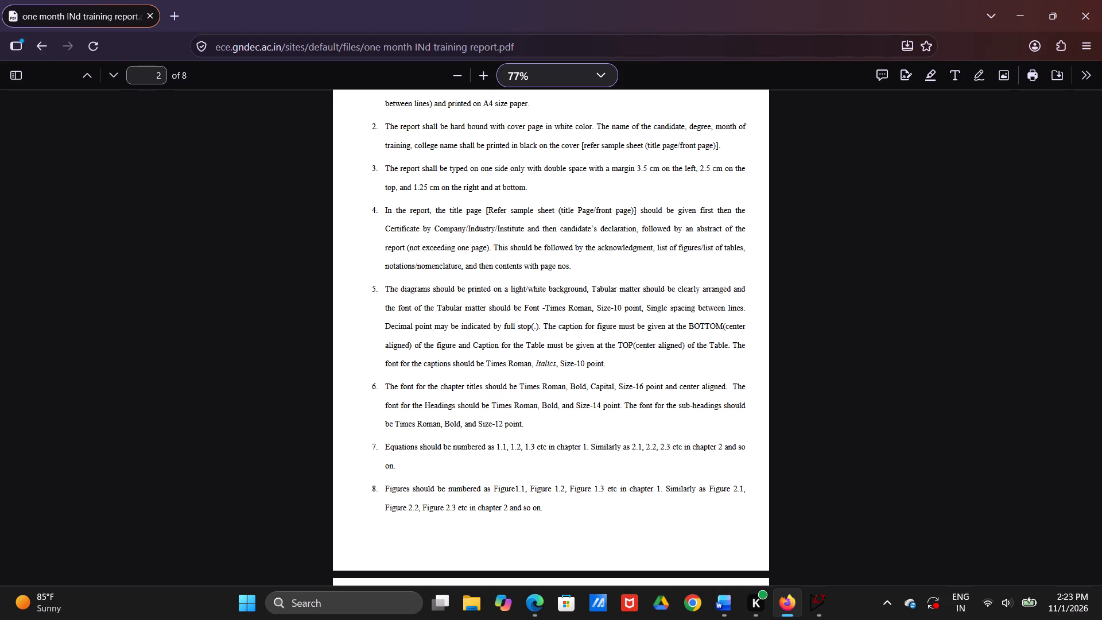
Switch back to the training report in Word and format the "Fig.1.1 LTspice simulation of simple PMOS Transistor" caption as 10-point italic.
key("alt+Tab")
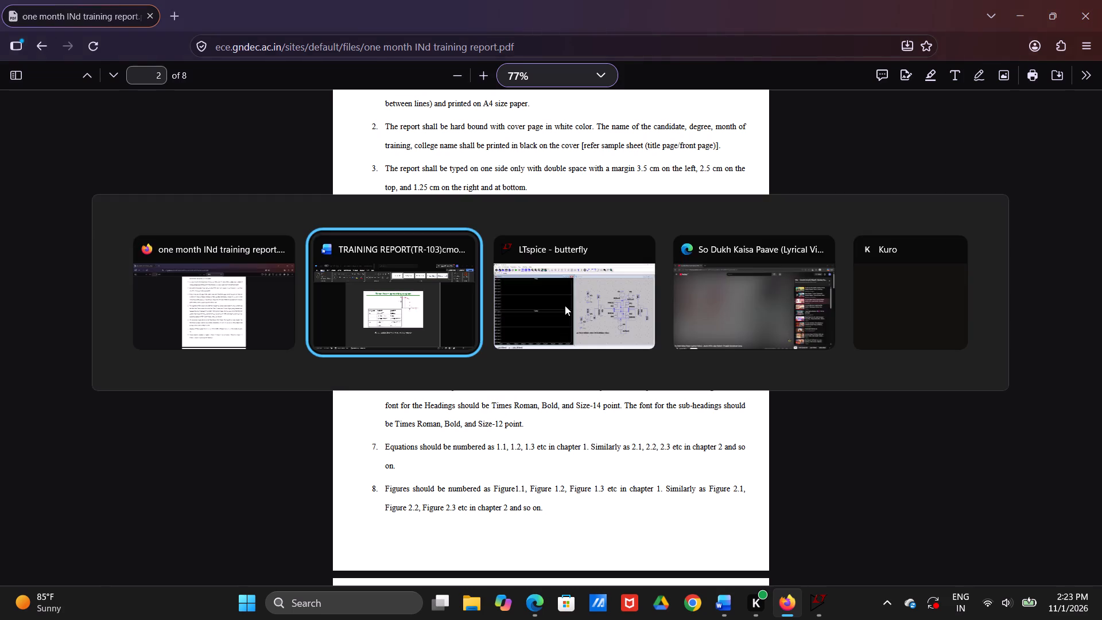
scroll(565, 305, "up", 1)
scroll(496, 237, "up", 1)
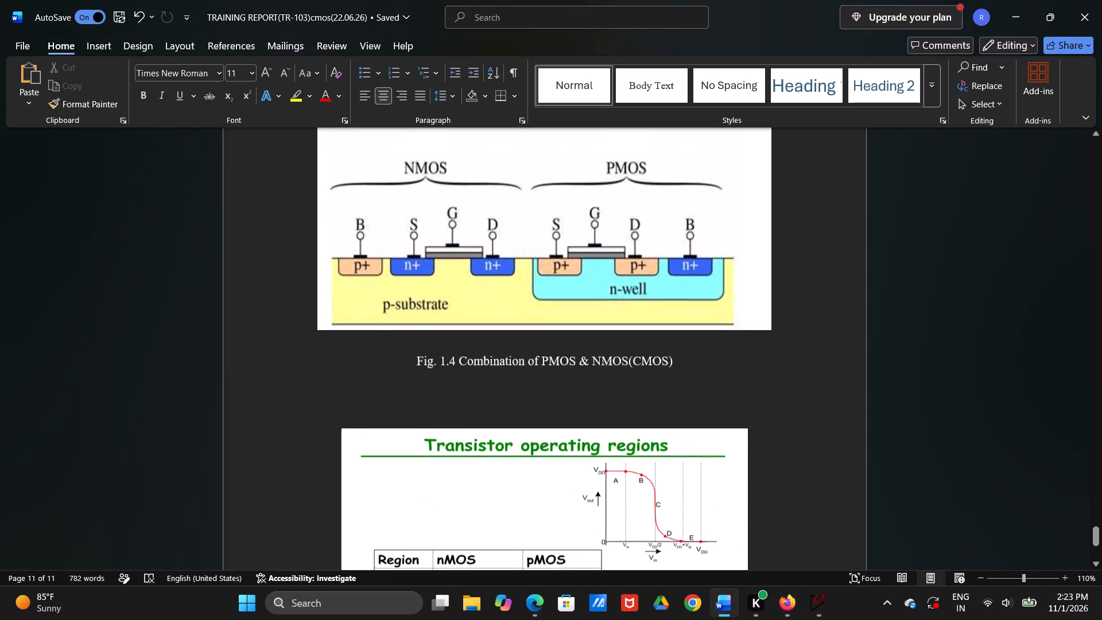
scroll(418, 370, "up", 3)
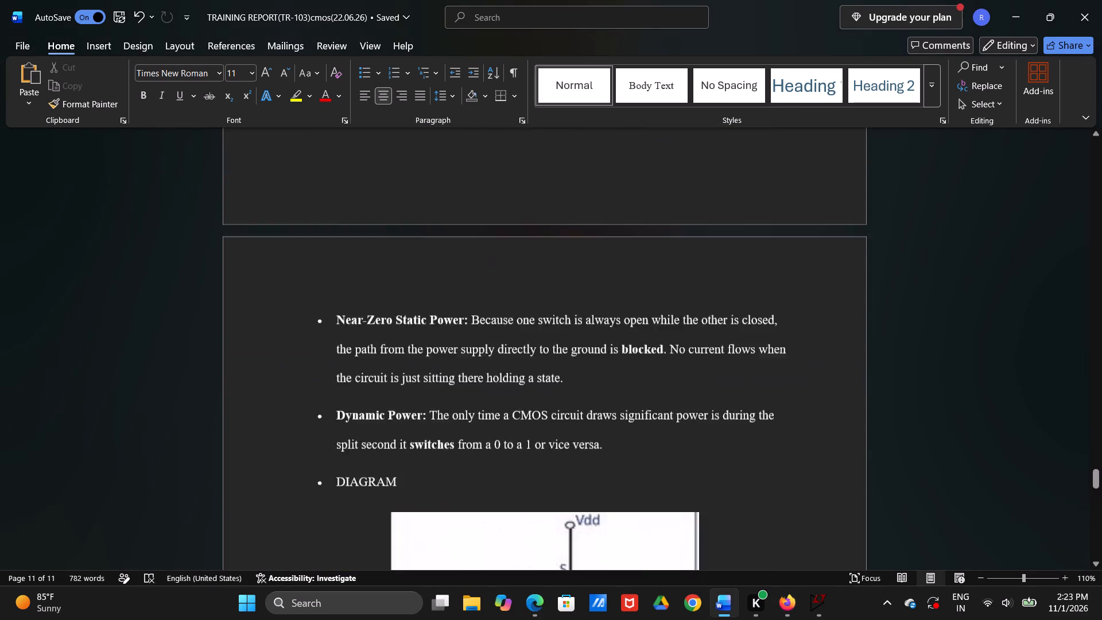
scroll(418, 370, "up", 4)
scroll(418, 370, "down", 1)
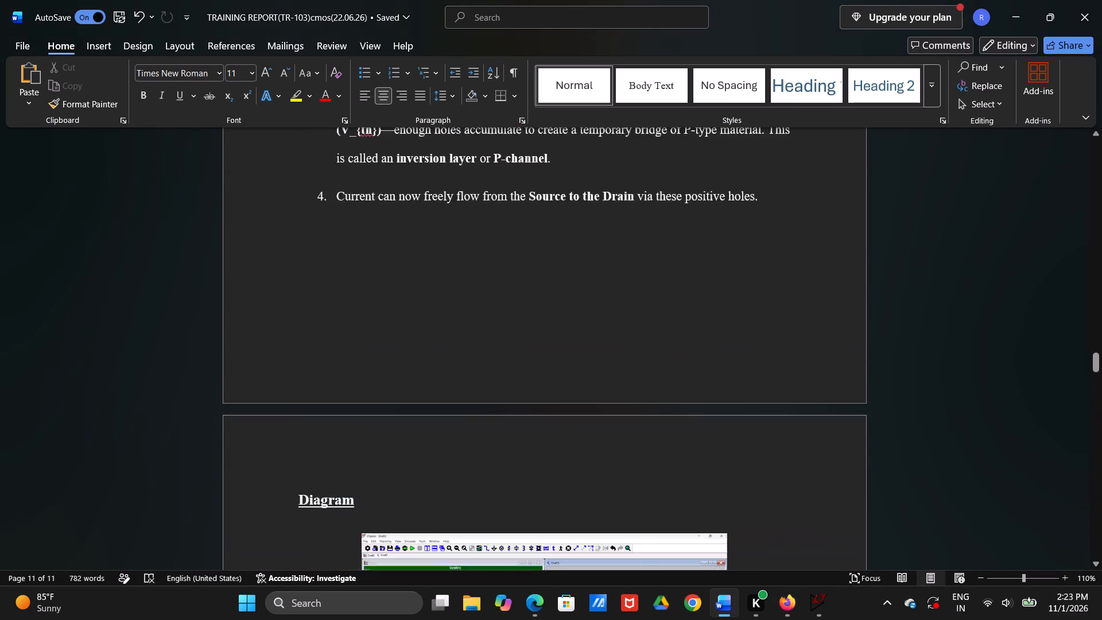
scroll(418, 370, "down", 1)
scroll(418, 370, "up", 2)
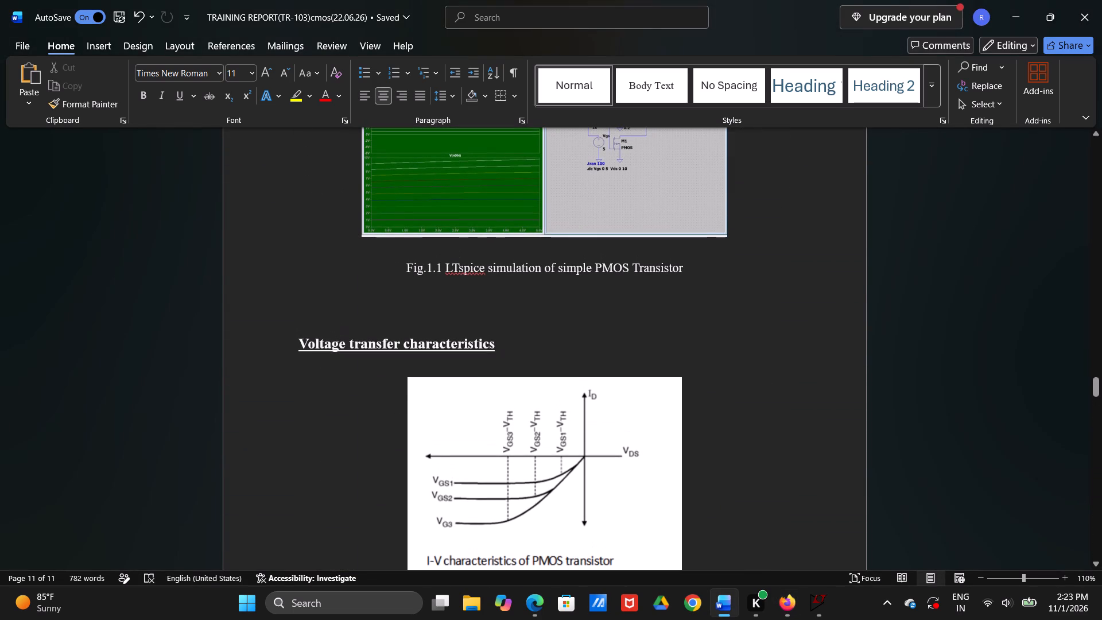
left_click(409, 272)
key("ctrl+shift+Right")
key("ctrl+shift+Right")
key("ctrl+shift+Right")
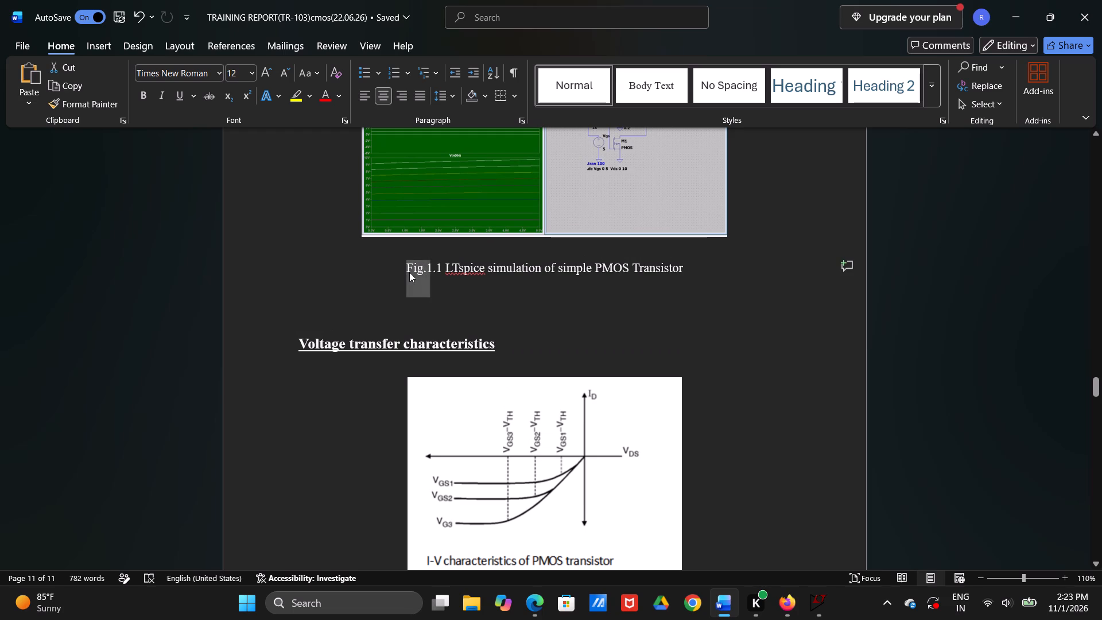
key("ctrl+shift+Right")
key("ctrl+shift+Right")
key("ctrl+shift+Right")
key("ctrl+shift+Right")
key("ctrl+shift+Right")
key("ctrl+shift+Right")
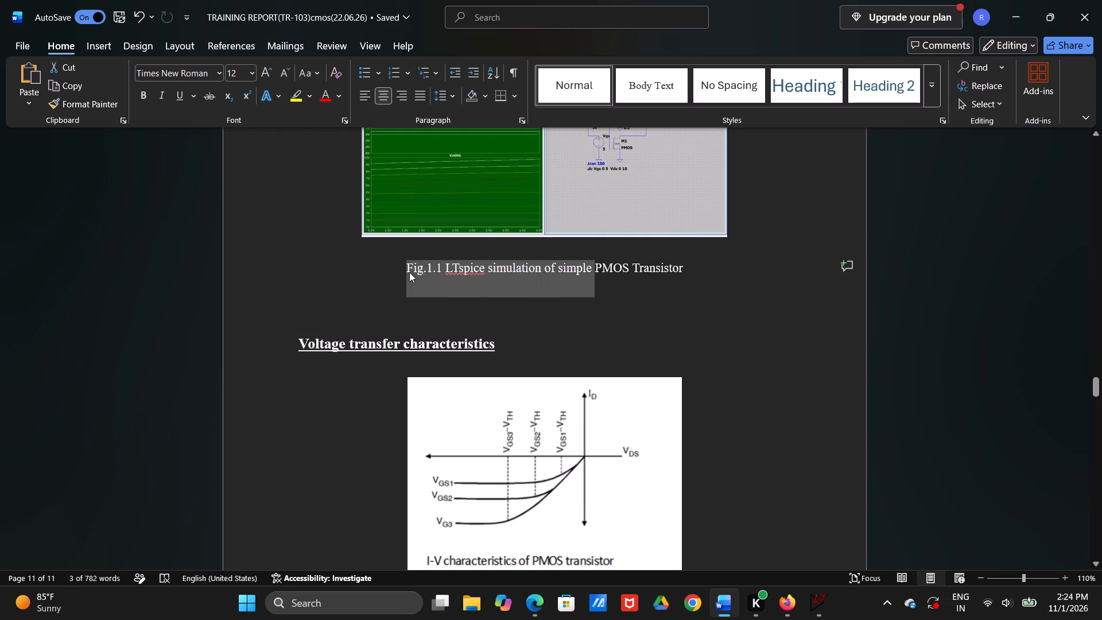
key("ctrl+shift+Right")
key("ctrl+shift+Right")
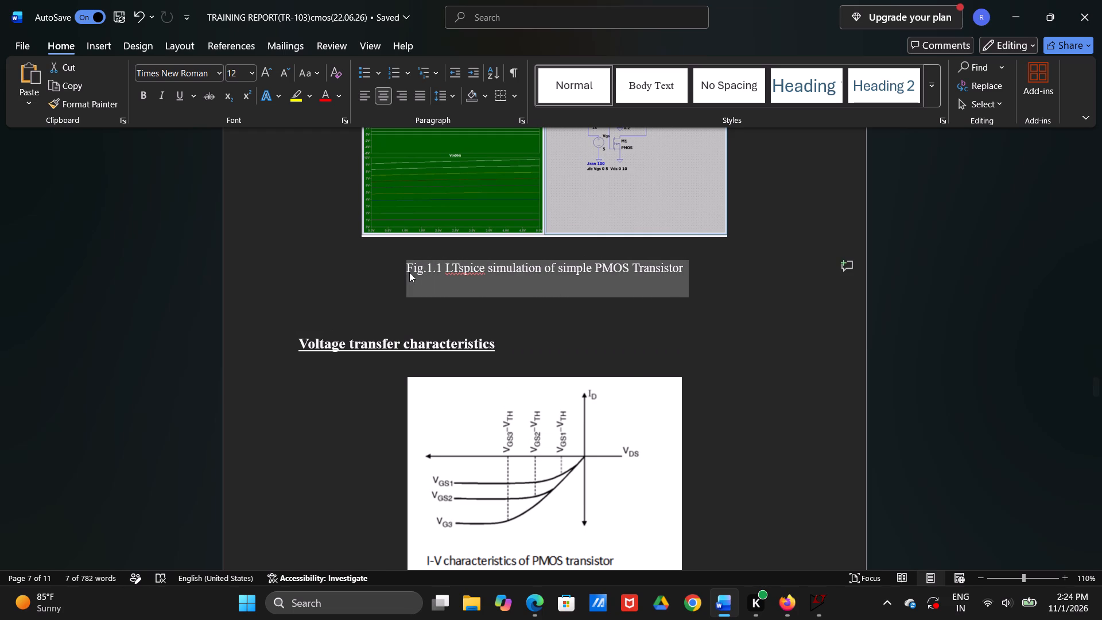
key("ctrl+shift+comma")
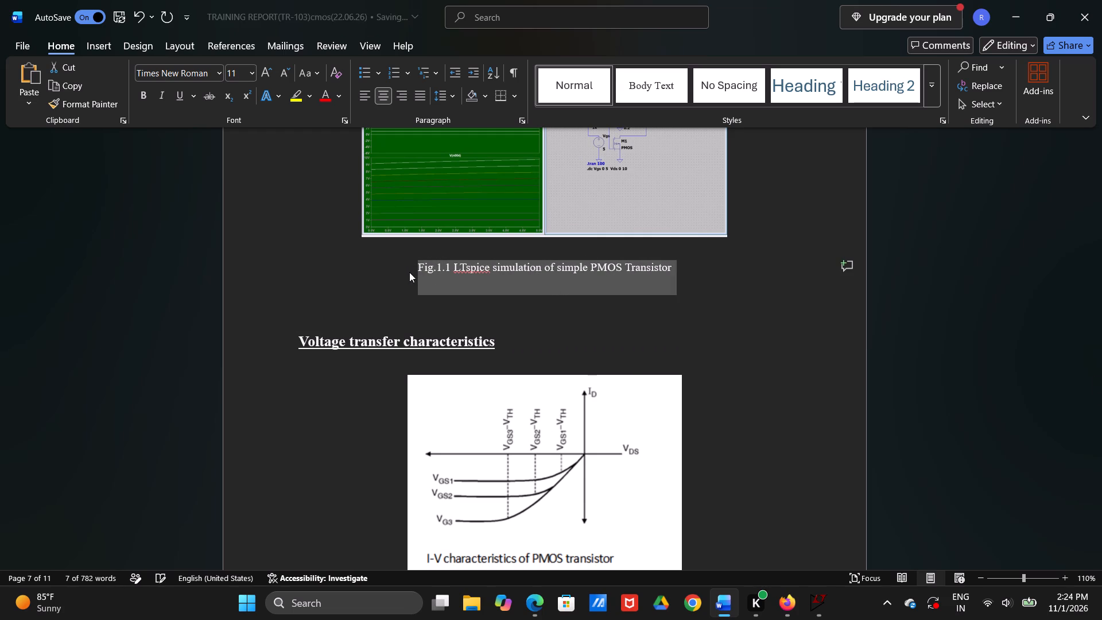
key("ctrl+shift+comma")
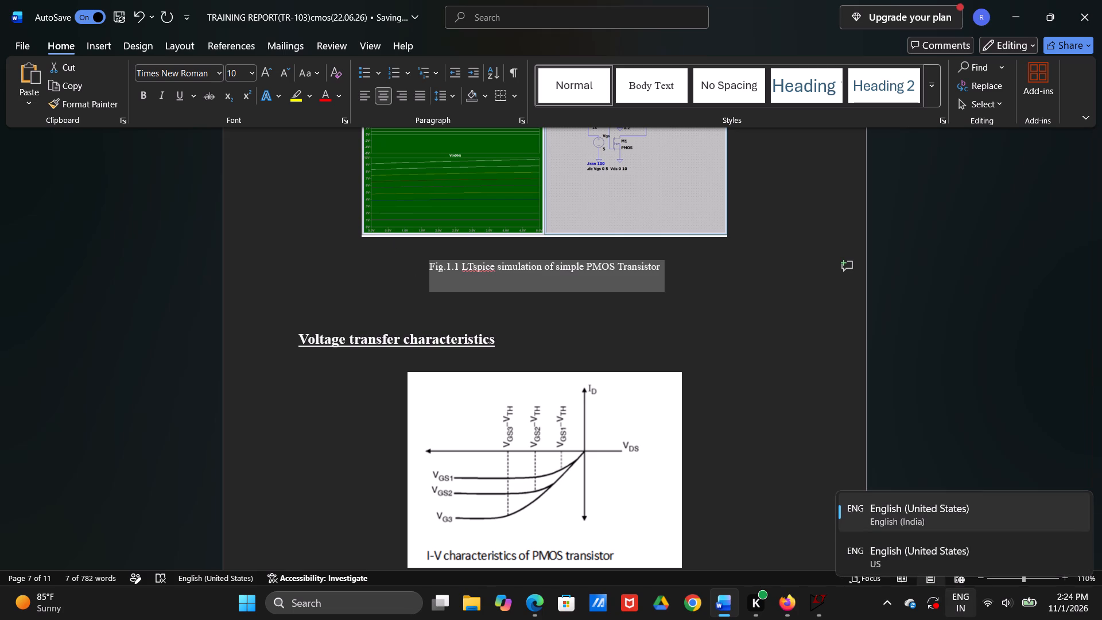
key("ctrl+i")
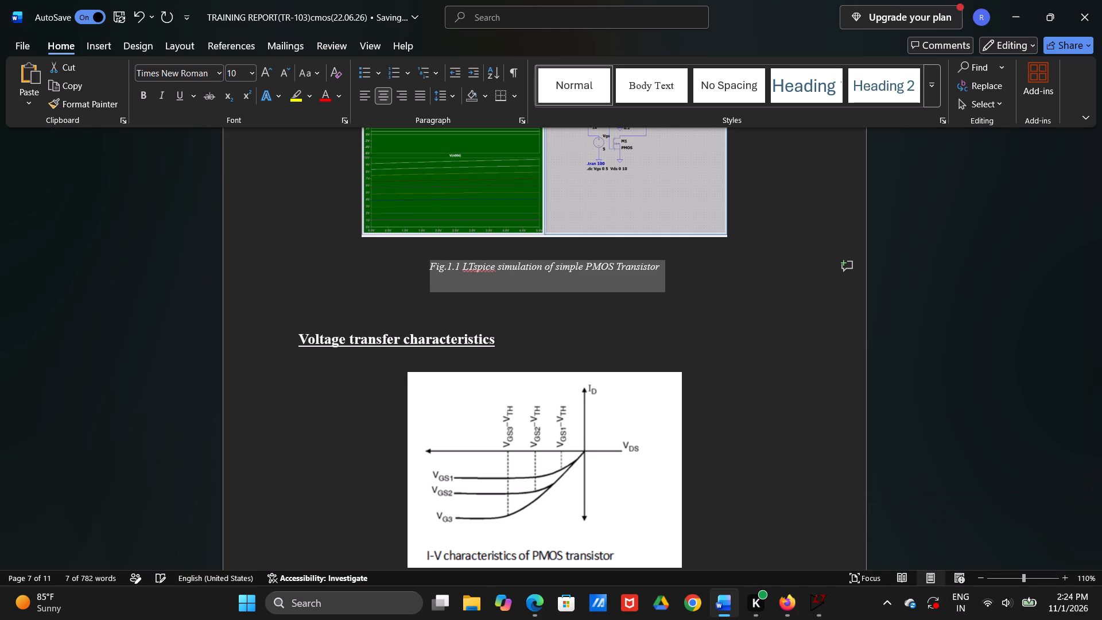
Format the "Fig.1.2 Voltage Transfer Characteristics of PMOS transistor" caption as 10-point italic.
scroll(389, 239, "down", 1)
left_click(398, 367)
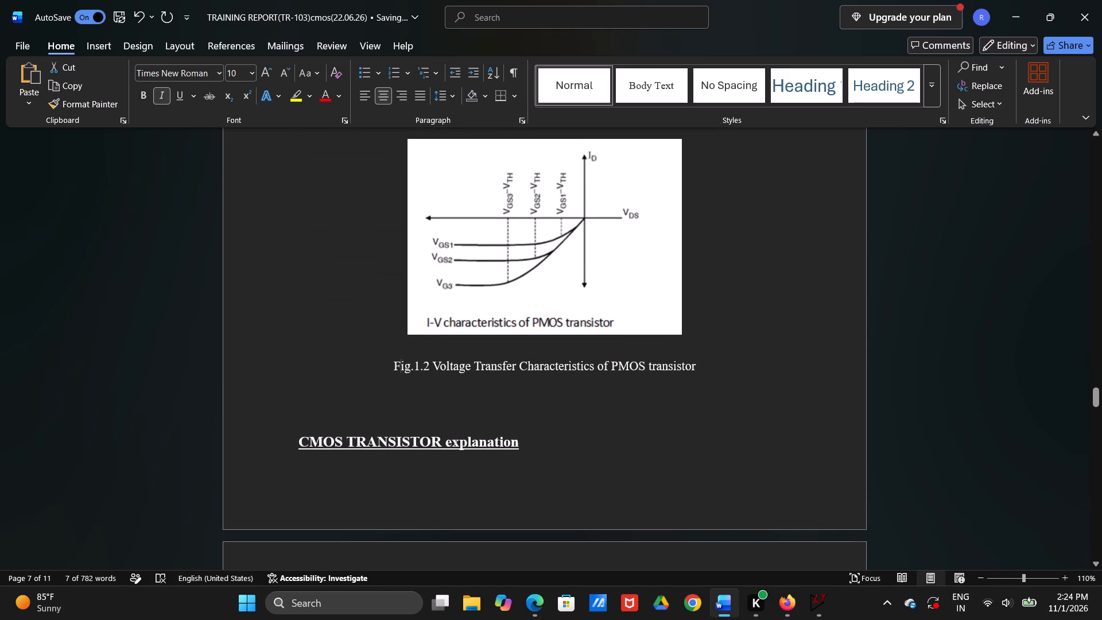
left_click(392, 362)
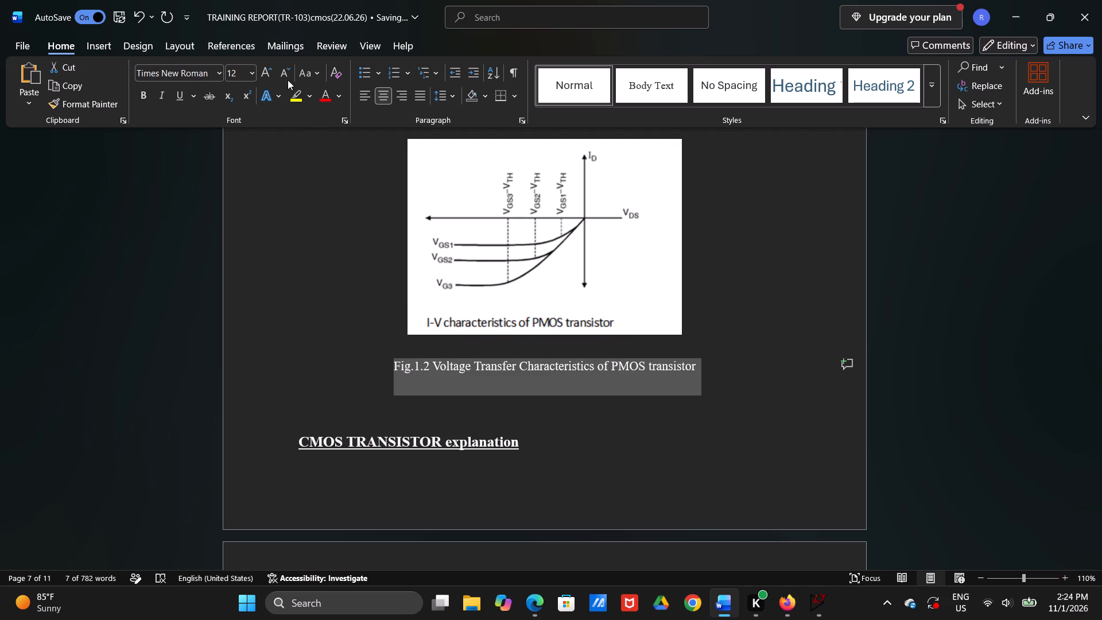
key("ctrl+shift+Down")
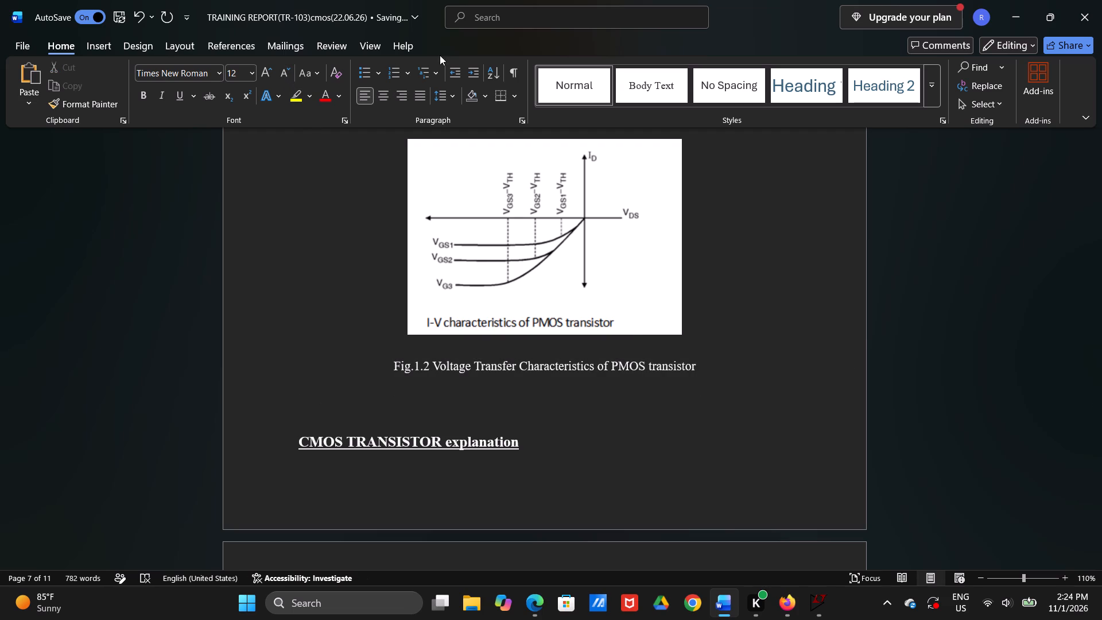
left_click(388, 366)
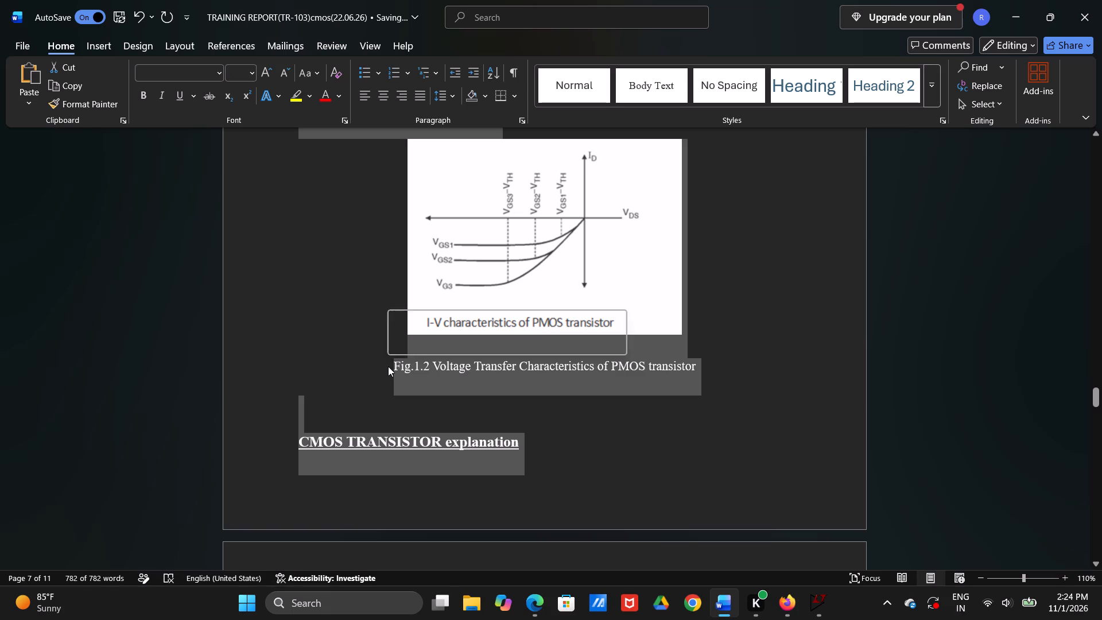
left_click(388, 366)
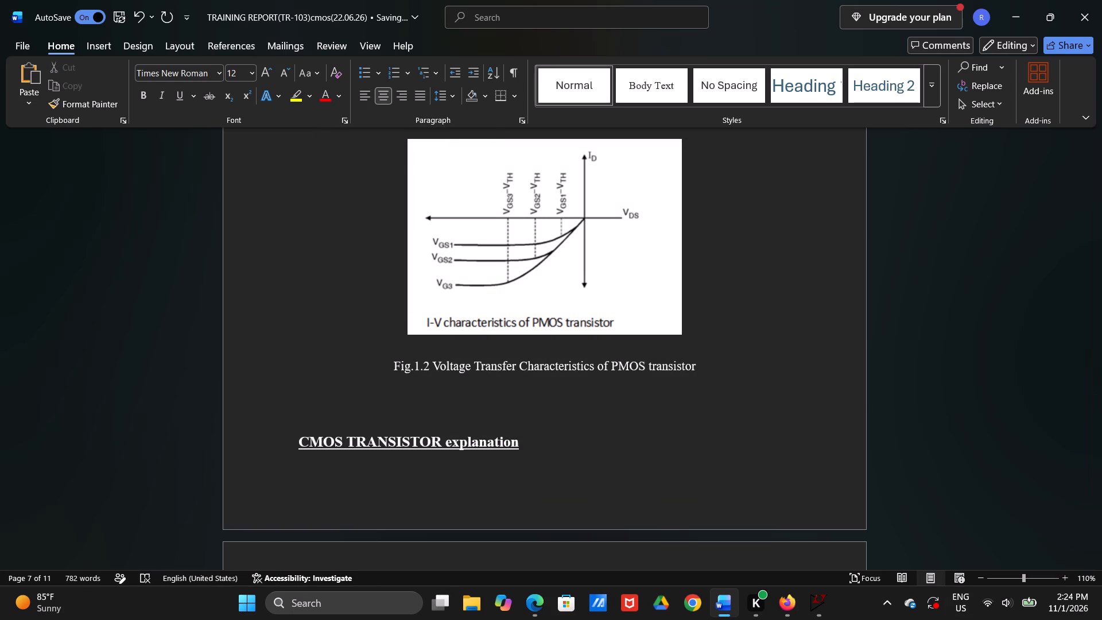
key("ctrl+shift+Down")
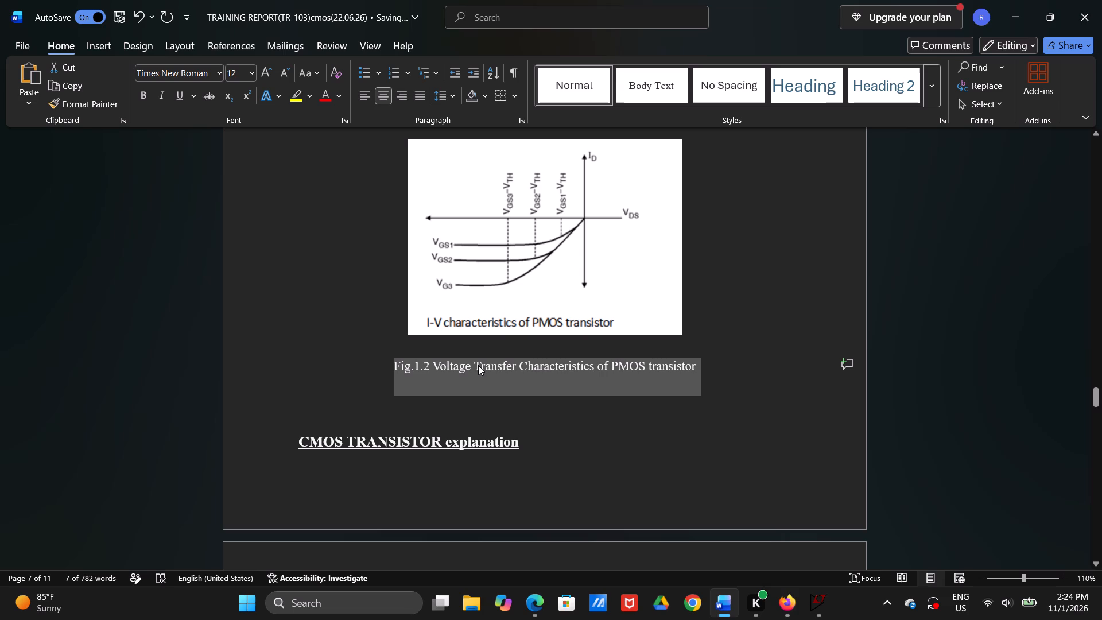
key("ctrl+shift+comma")
key("ctrl+shift+comma")
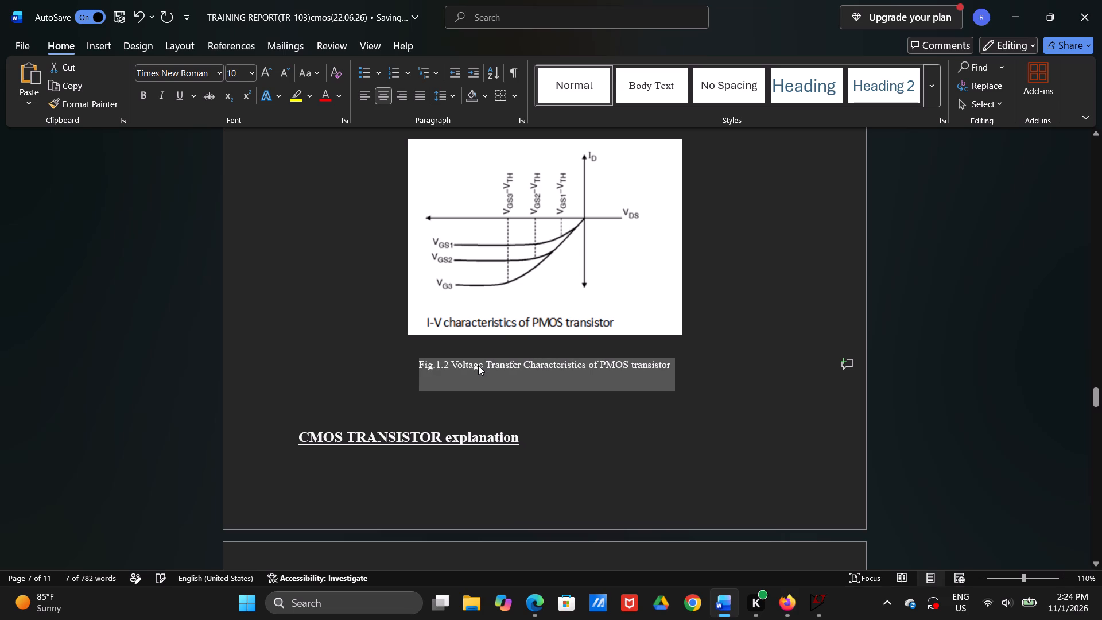
key("ctrl+i")
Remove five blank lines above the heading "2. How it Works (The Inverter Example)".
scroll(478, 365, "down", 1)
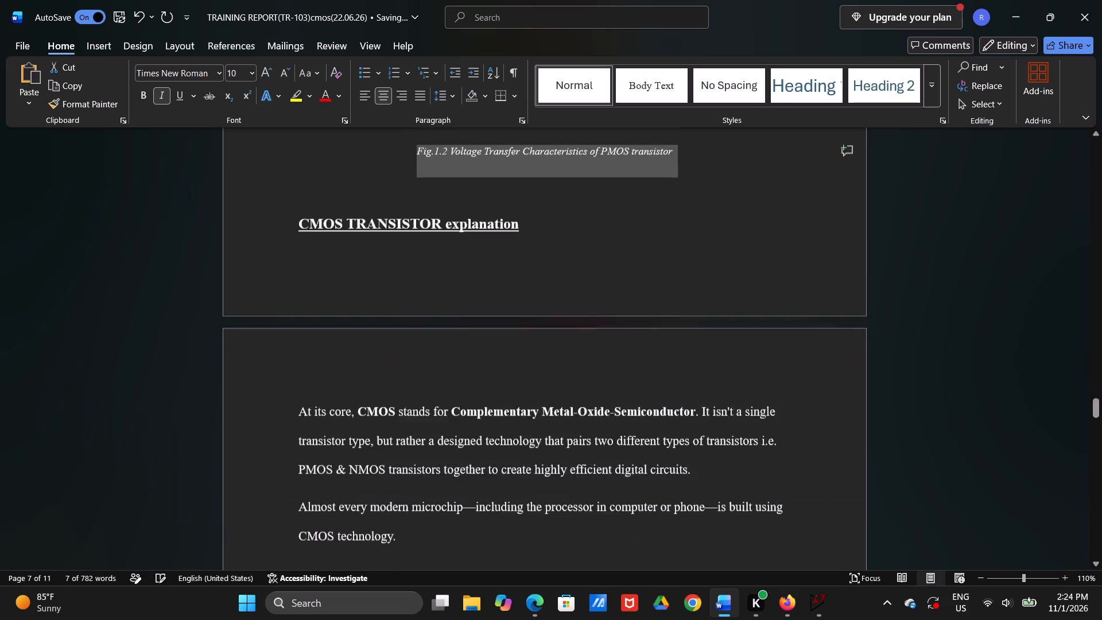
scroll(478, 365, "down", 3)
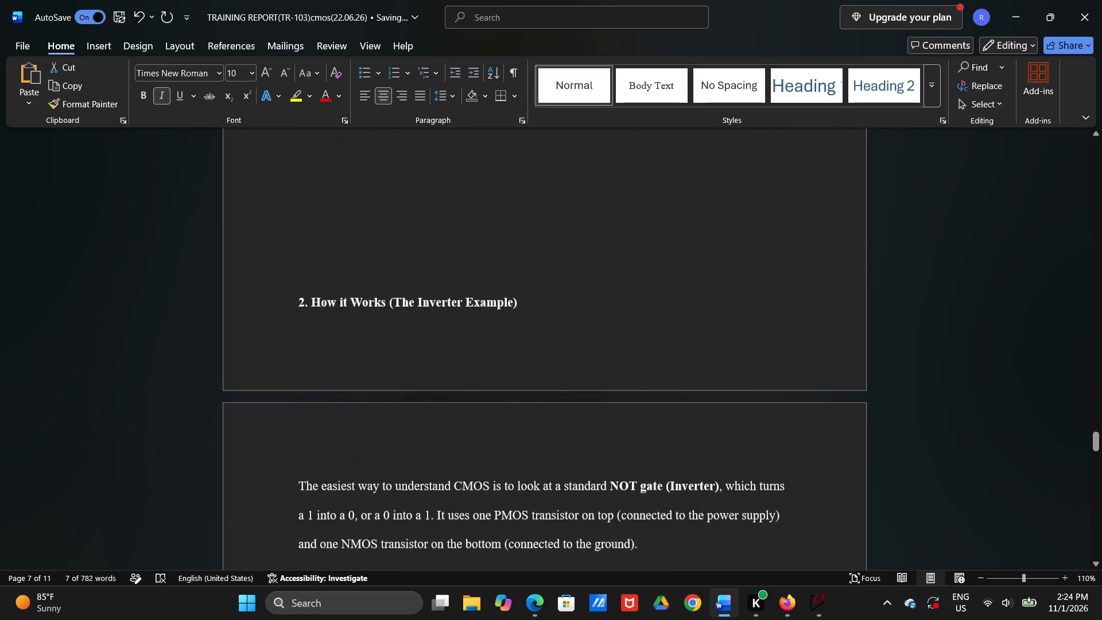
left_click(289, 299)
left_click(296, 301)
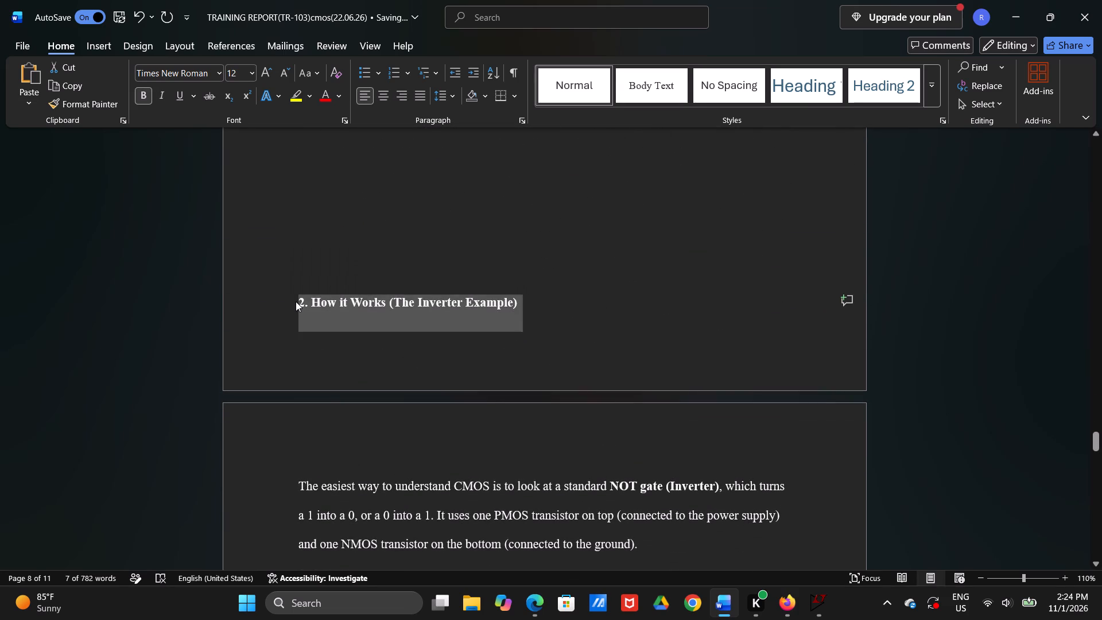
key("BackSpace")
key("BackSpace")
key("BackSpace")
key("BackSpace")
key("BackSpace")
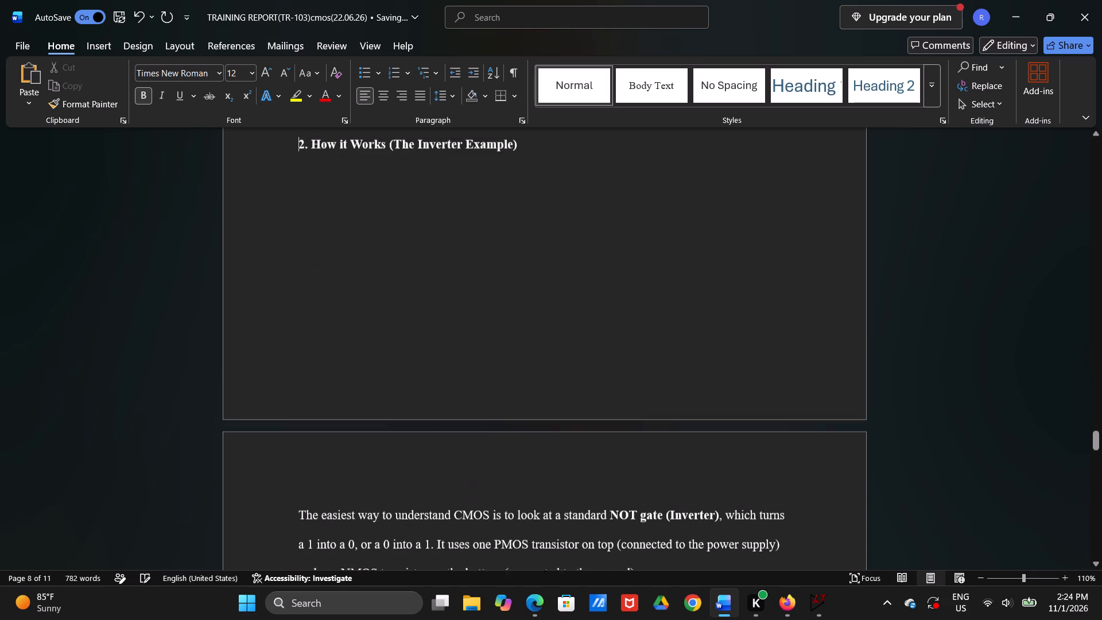
Insert six blank lines above the heading "2. How it Works (The Inverter Example)" to move it onto the page with its paragraph.
scroll(296, 301, "up", 1)
key("Return")
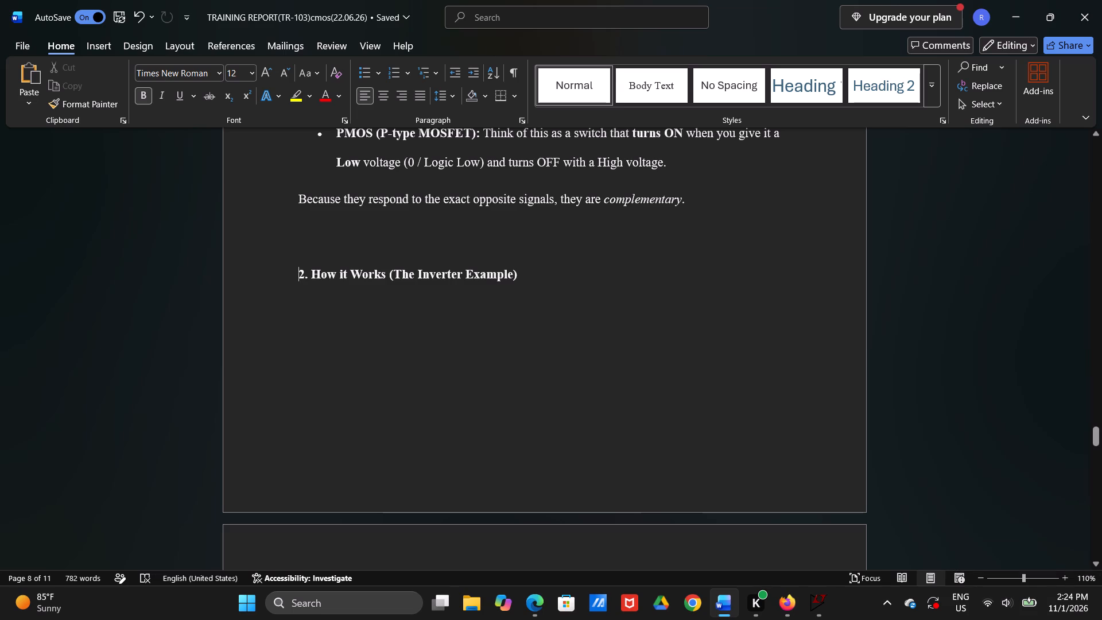
key("Return")
key("Return")
key("Return")
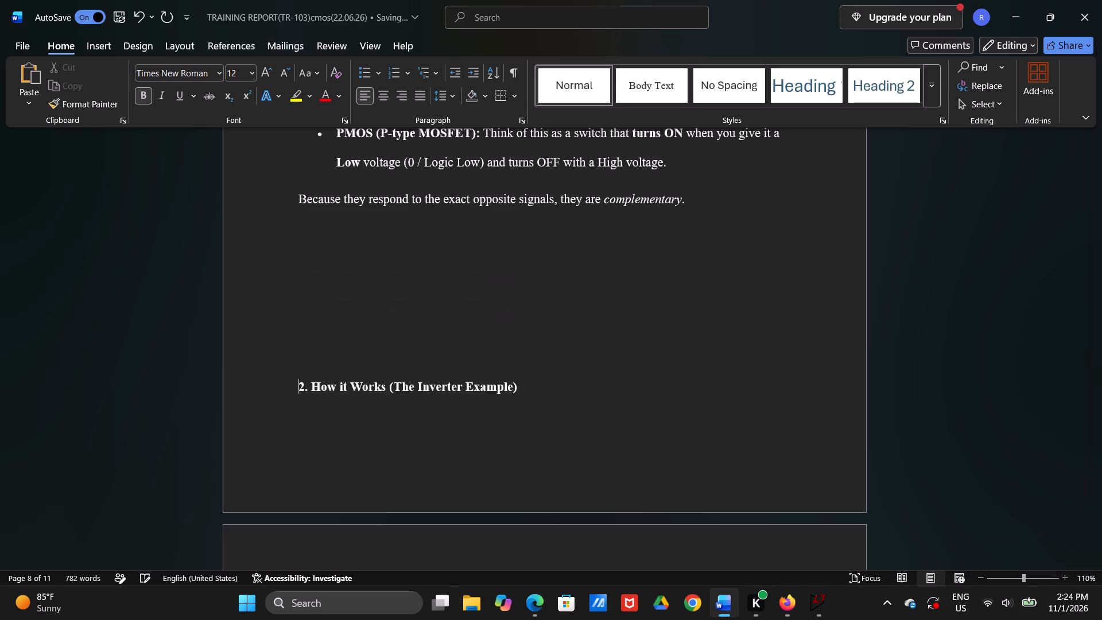
key("Return")
key("Return")
Format the "Table 1.1 Truth Table of Inverter" caption as 10-point italic.
scroll(377, 320, "down", 1)
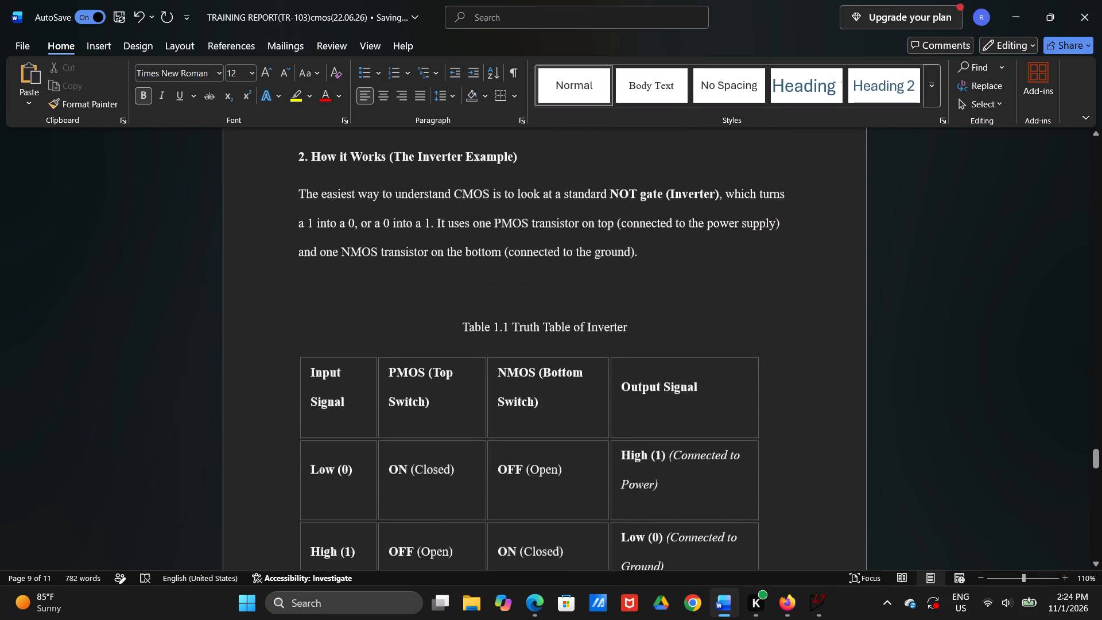
scroll(377, 320, "down", 1)
left_click(468, 237)
left_click(461, 232)
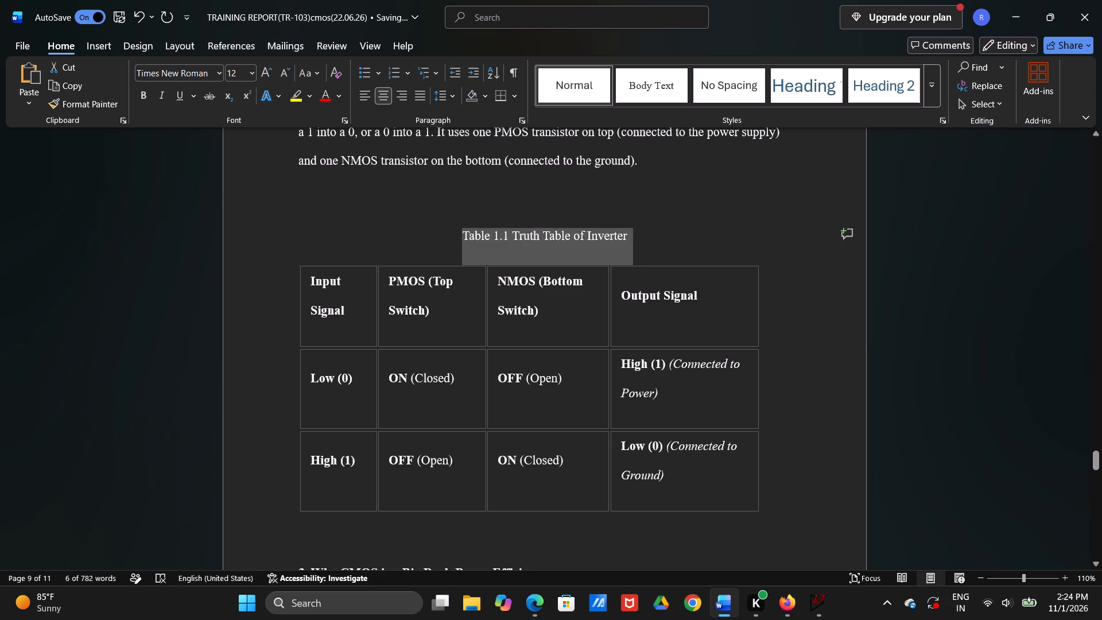
key("ctrl+shift+comma")
key("ctrl+shift+comma")
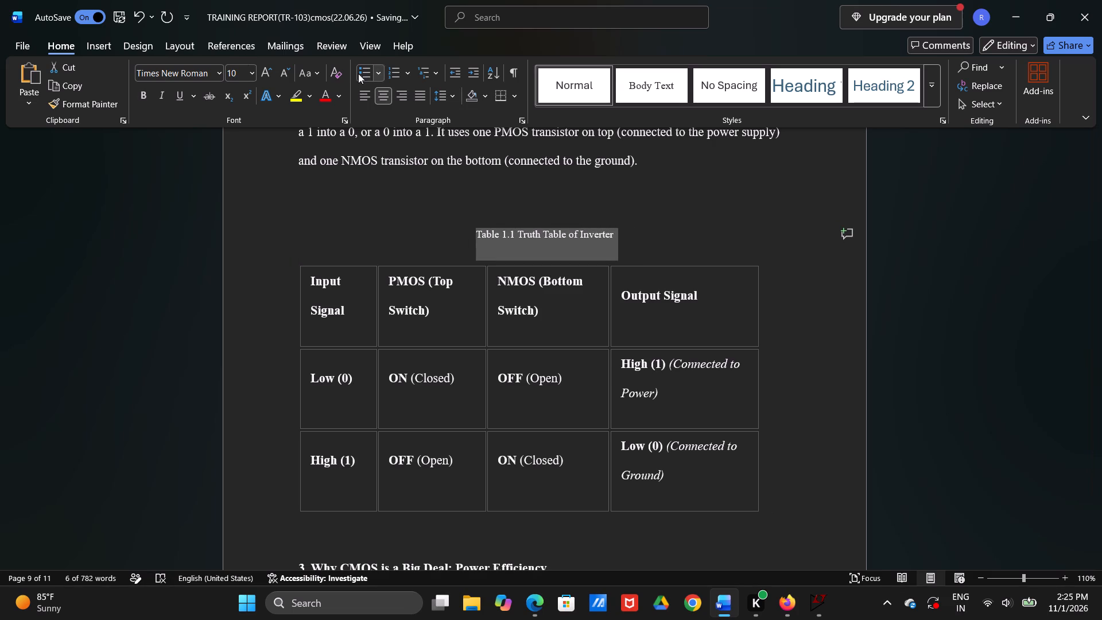
key("ctrl+i")
Locate the "Fig. 1.3 Diagram of CMOS" caption below the basic CMOS structure figure.
scroll(314, 104, "down", 1)
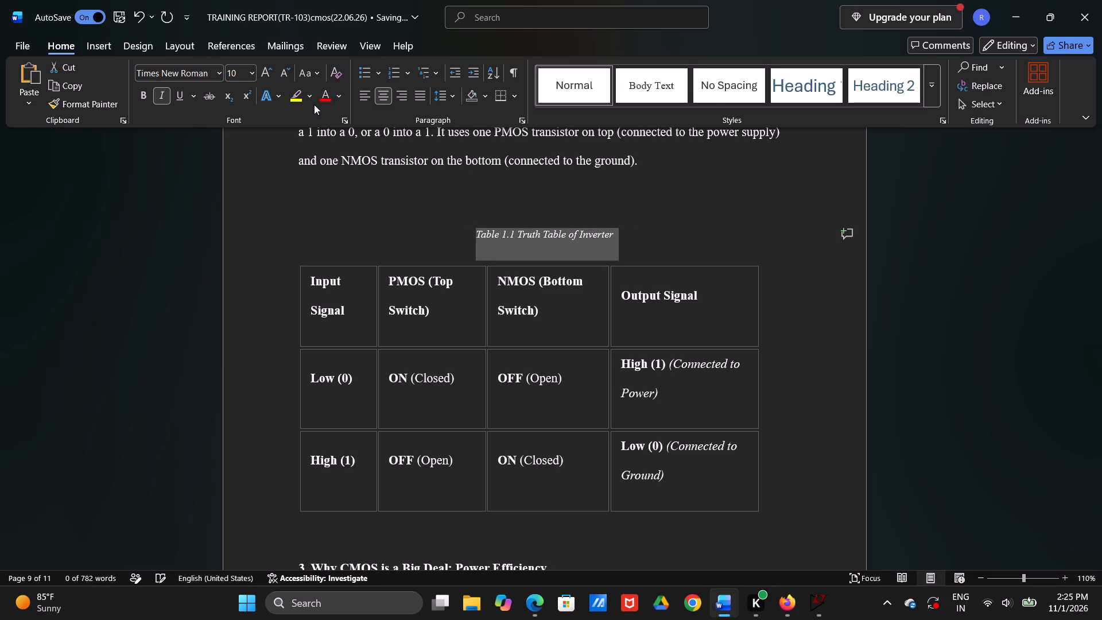
scroll(314, 104, "down", 1)
scroll(314, 104, "left", 1)
scroll(258, 141, "down", 2)
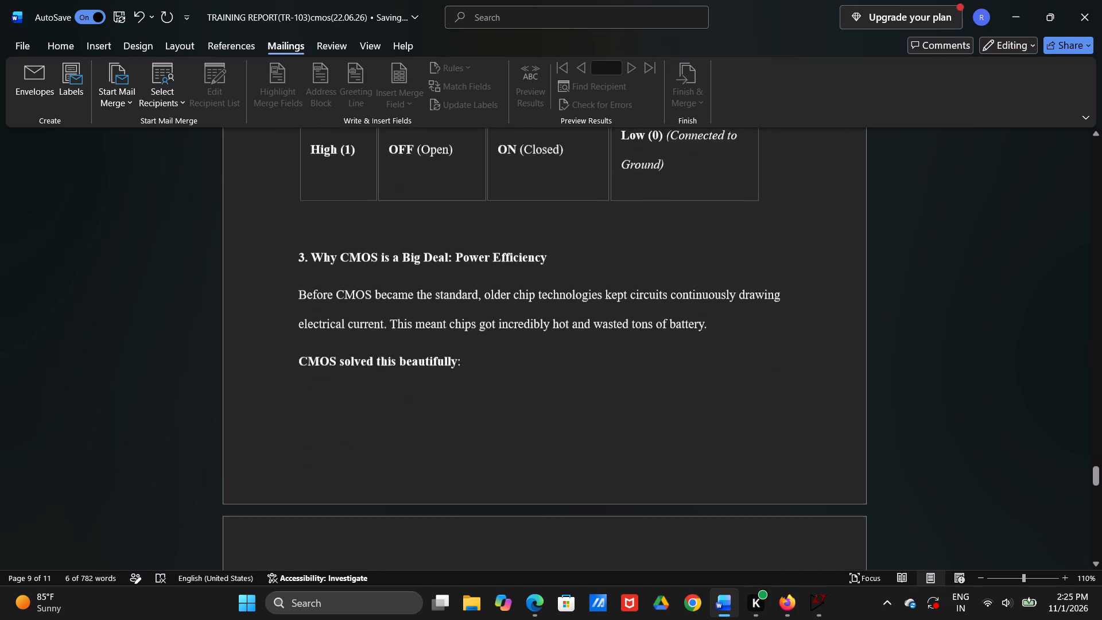
scroll(258, 141, "down", 2)
scroll(258, 141, "up", 1)
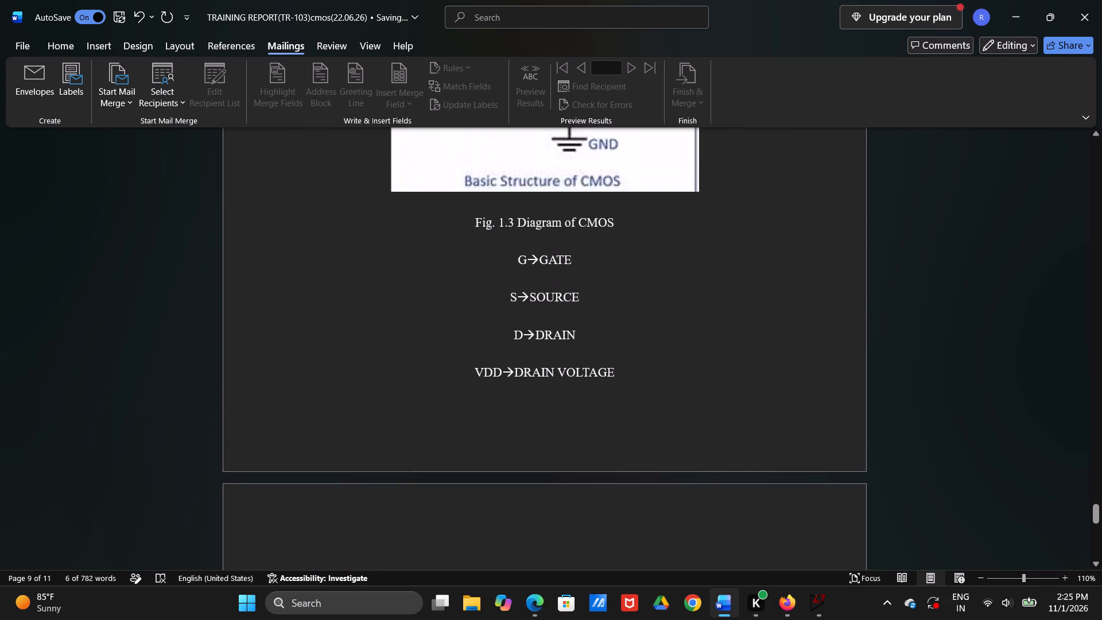